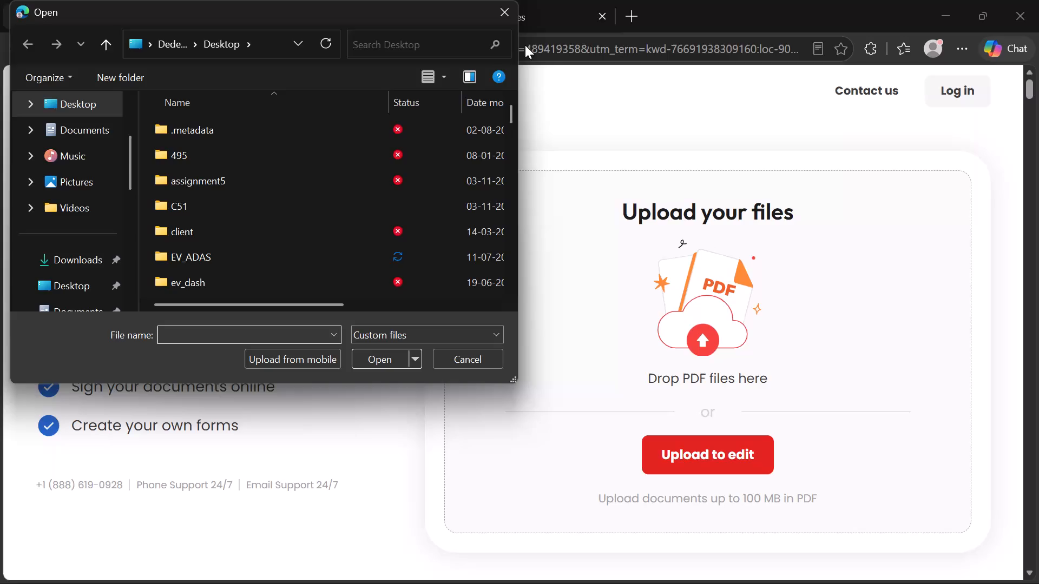
# Cancel the file selection on PDFAid and open the iLovePDF website from the ilovepdf search results.
pyautogui.click(505, 18)
pyautogui.scroll(1, 376, 318)
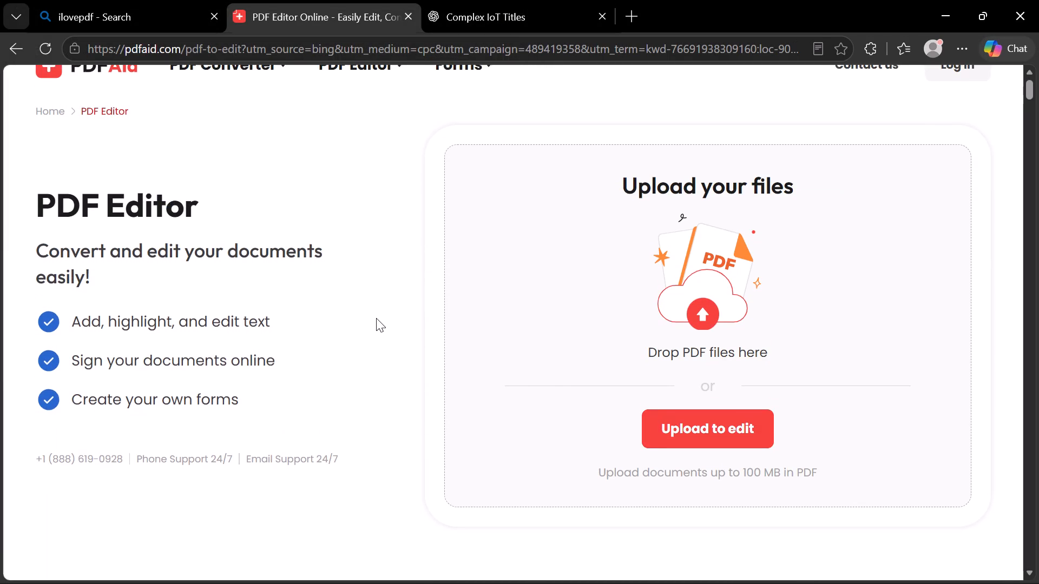
pyautogui.scroll(1, 376, 318)
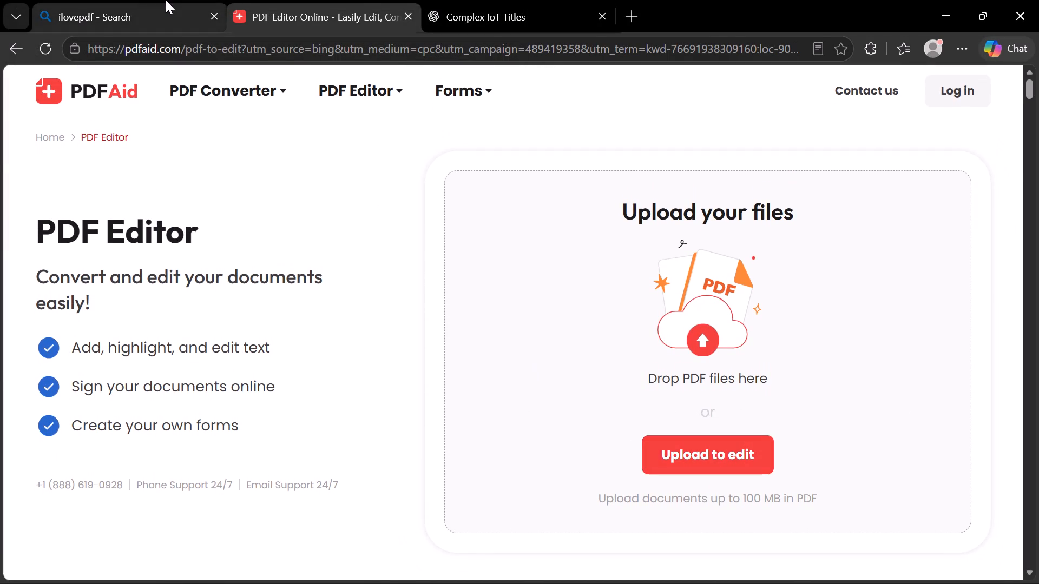
pyautogui.click(166, 0)
pyautogui.scroll(-4, 73, 353)
pyautogui.click(150, 195)
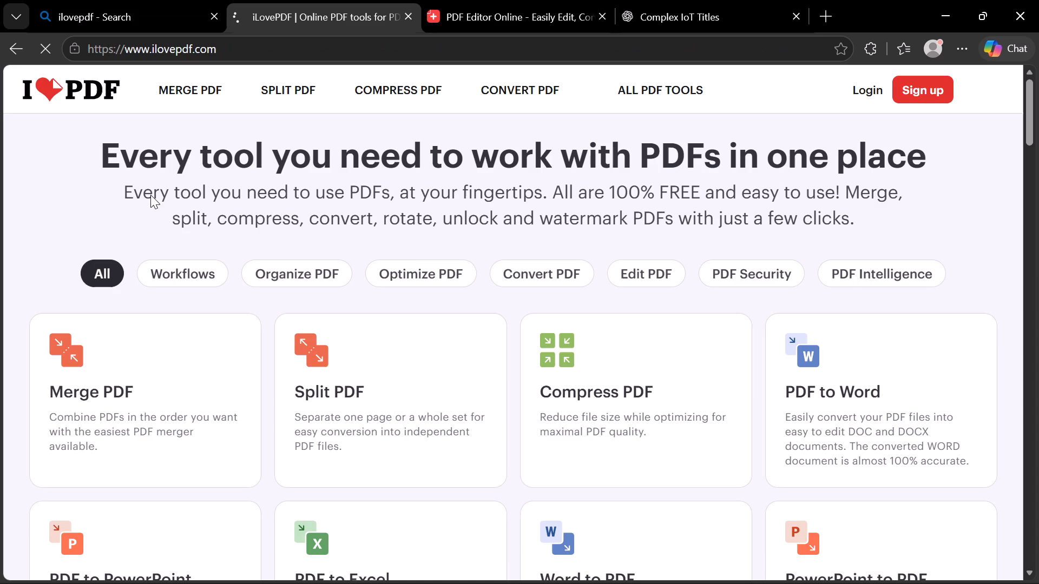
# Open the Edit PDF tool on iLovePDF.
pyautogui.scroll(-1, 336, 326)
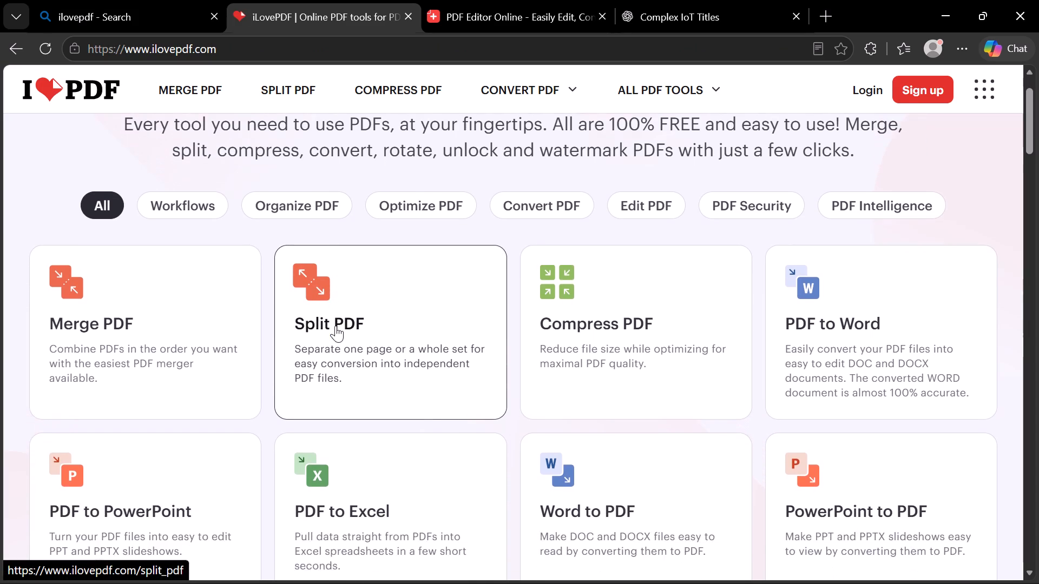
pyautogui.scroll(-3, 336, 326)
pyautogui.click(349, 396)
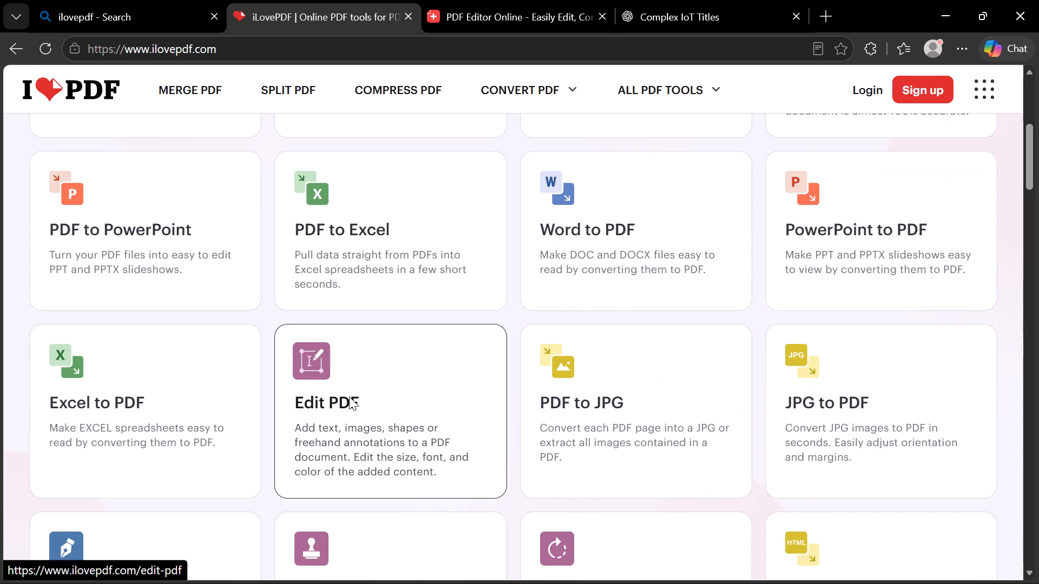
pyautogui.click(491, 312)
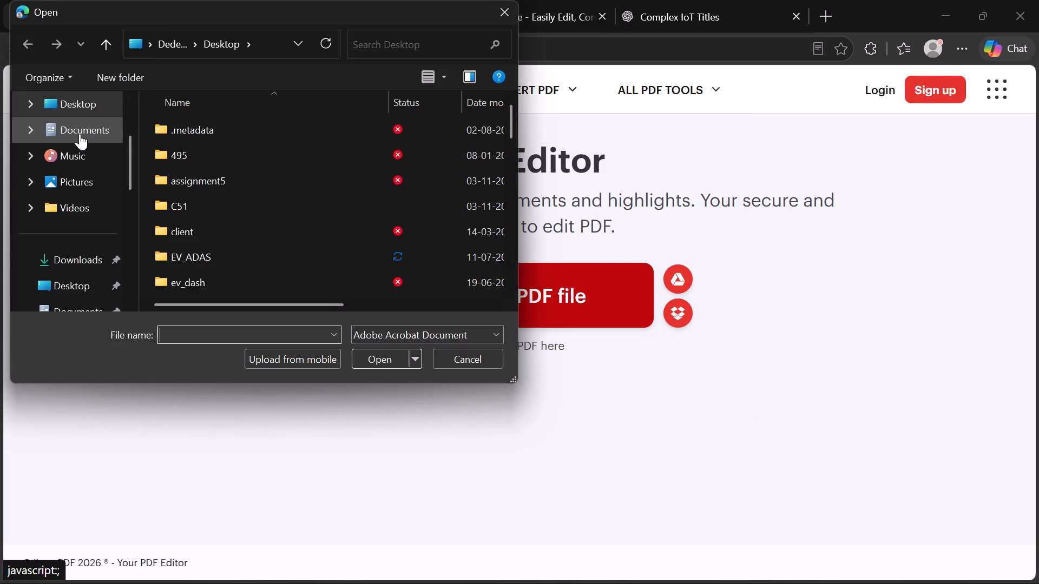
pyautogui.click(80, 134)
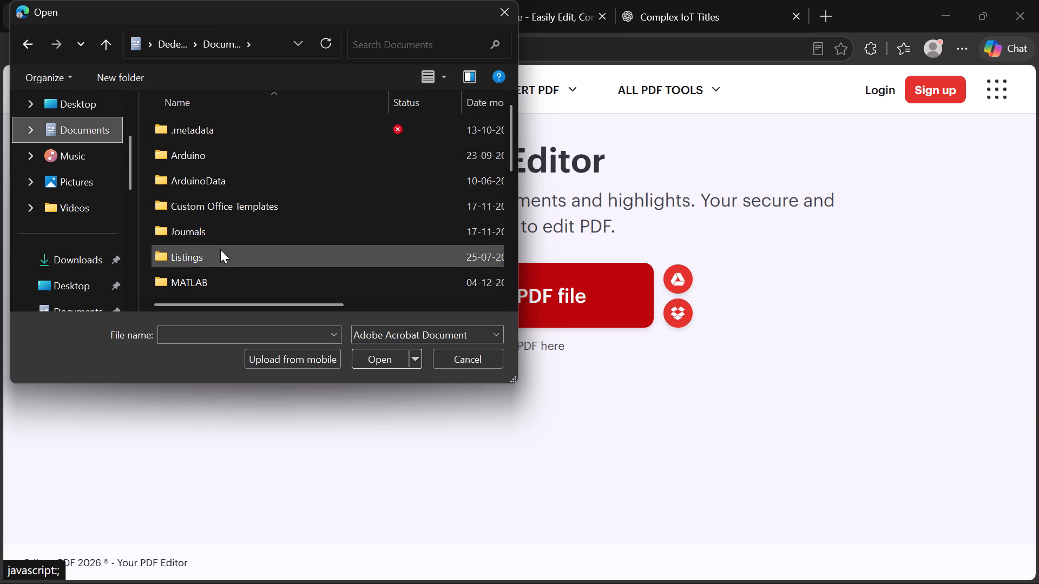
pyautogui.scroll(-2, 220, 249)
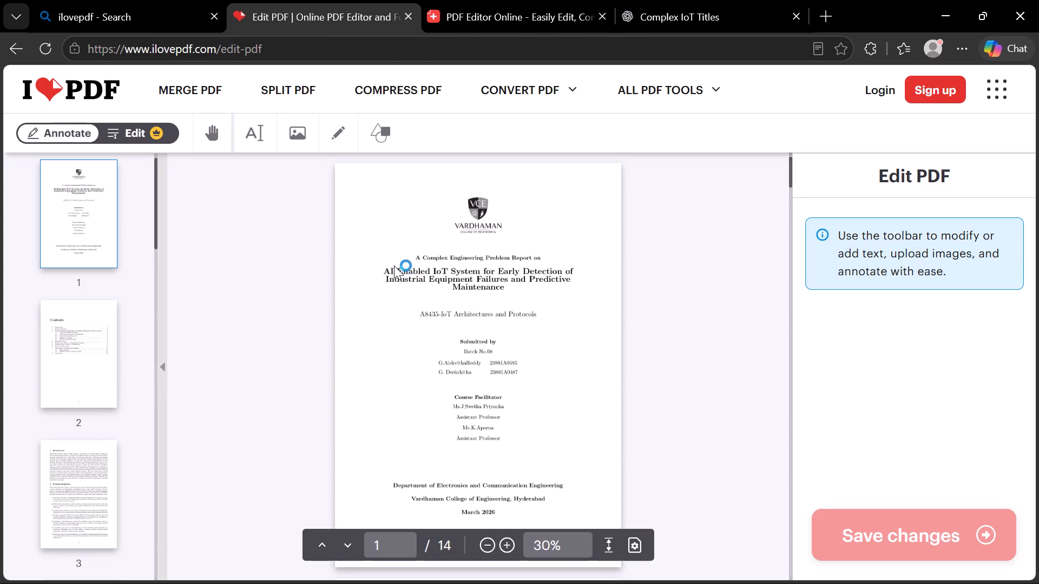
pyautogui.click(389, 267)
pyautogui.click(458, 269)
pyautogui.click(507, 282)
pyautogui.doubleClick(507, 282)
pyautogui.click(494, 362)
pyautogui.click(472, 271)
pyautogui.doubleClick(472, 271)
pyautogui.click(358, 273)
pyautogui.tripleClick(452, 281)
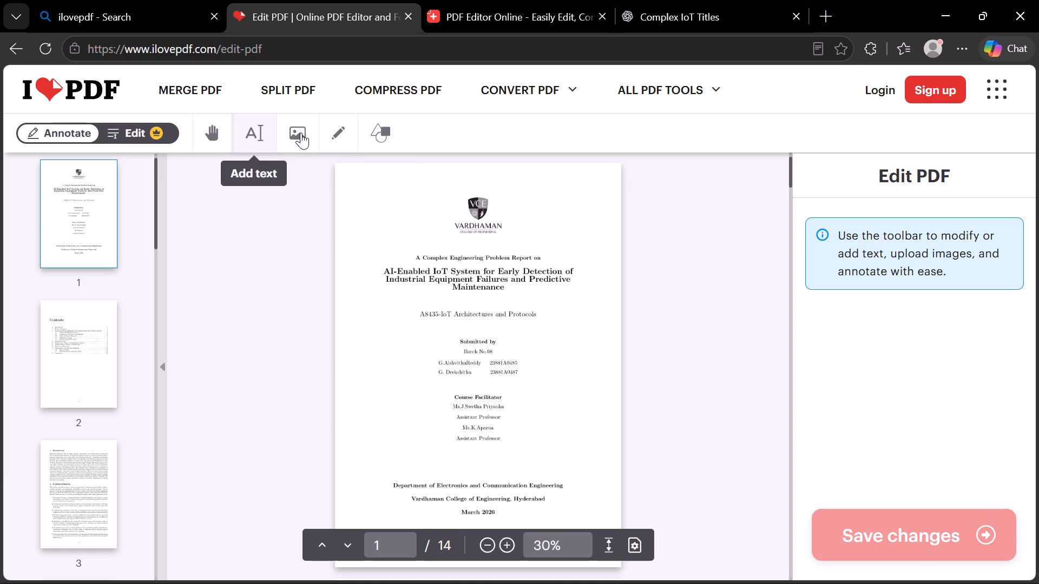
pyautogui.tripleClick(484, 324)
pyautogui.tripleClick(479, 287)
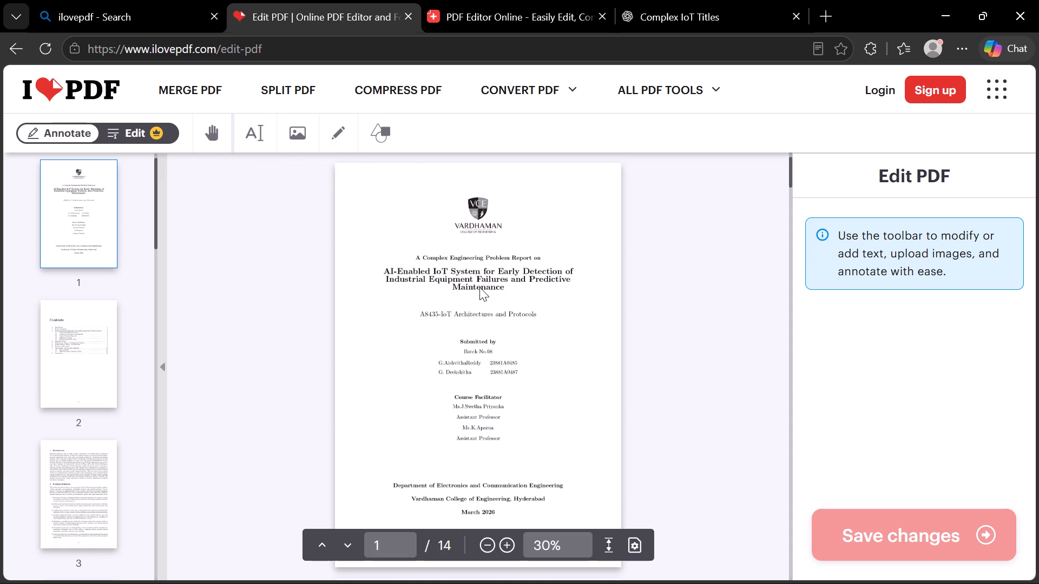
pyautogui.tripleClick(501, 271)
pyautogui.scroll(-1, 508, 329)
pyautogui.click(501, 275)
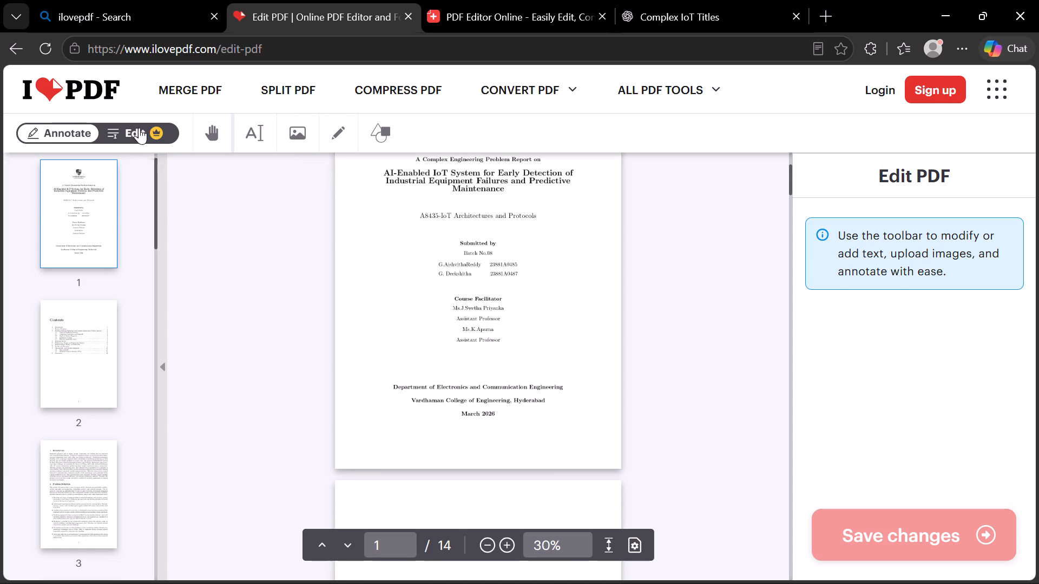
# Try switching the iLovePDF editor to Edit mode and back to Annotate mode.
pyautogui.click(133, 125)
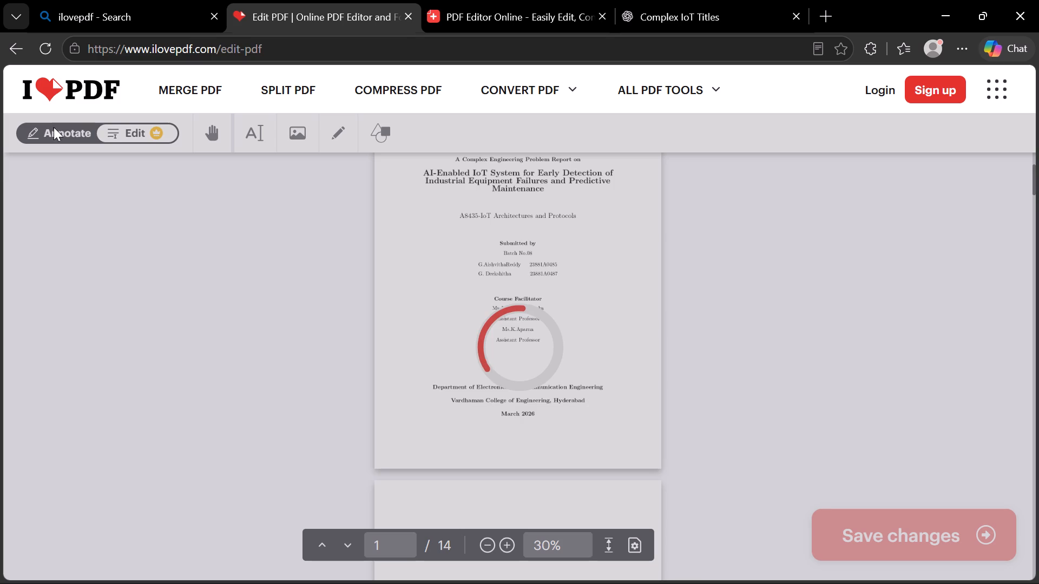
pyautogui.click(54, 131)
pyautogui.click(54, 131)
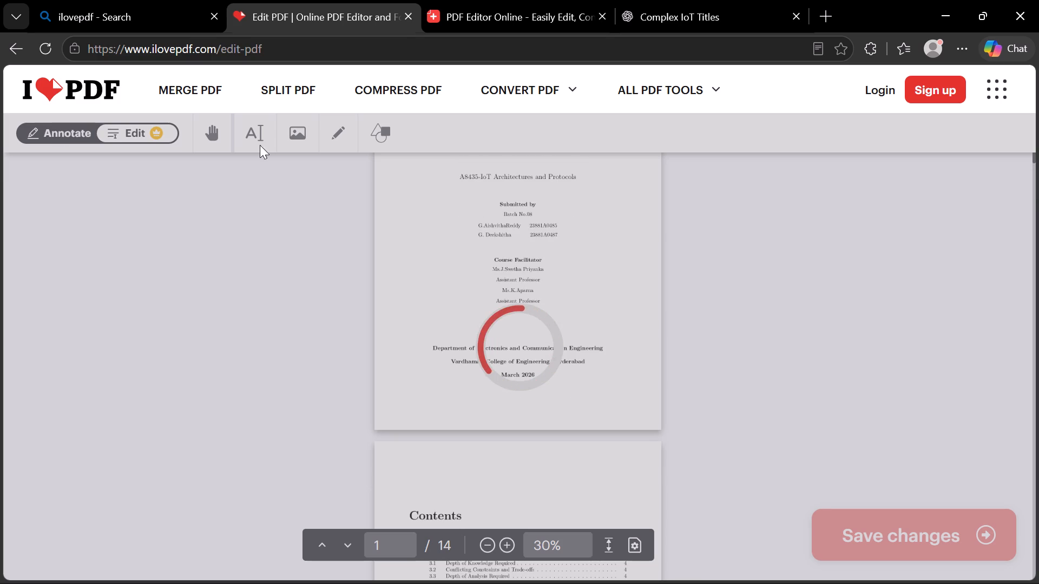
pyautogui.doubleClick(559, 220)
# Upload the PDF cabe675f-c6ec-4b51-bfde-f489cdf5f24d from the Documents folder to the PDFAid editor.
pyautogui.click(532, 0)
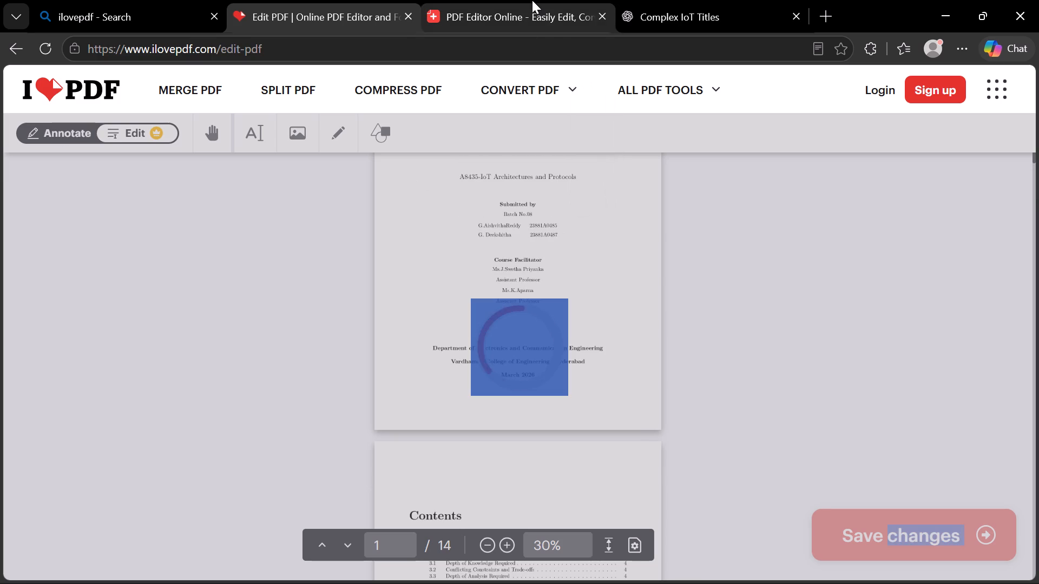
pyautogui.doubleClick(532, 0)
pyautogui.click(699, 444)
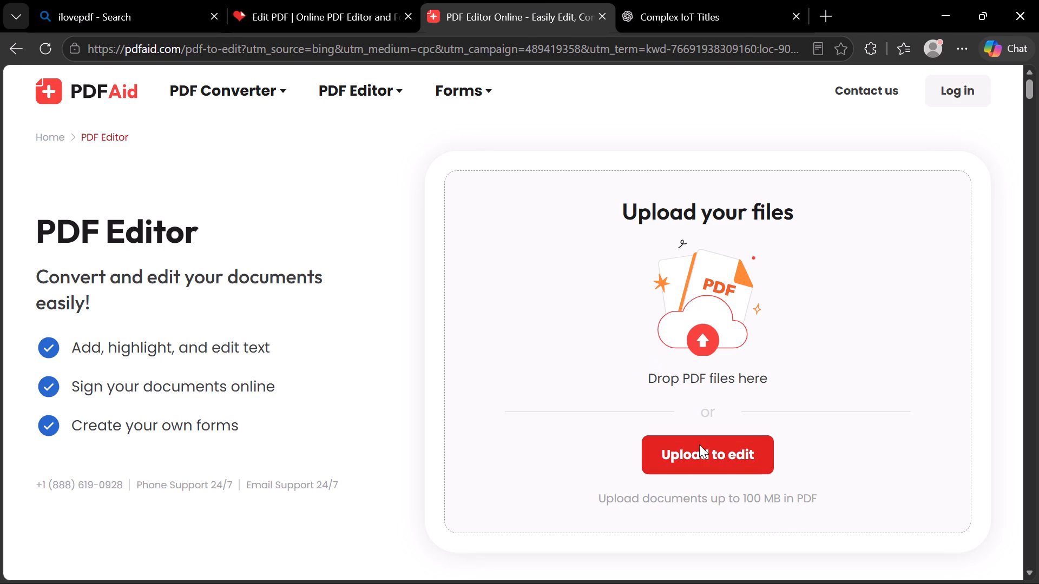
pyautogui.scroll(-1, 236, 162)
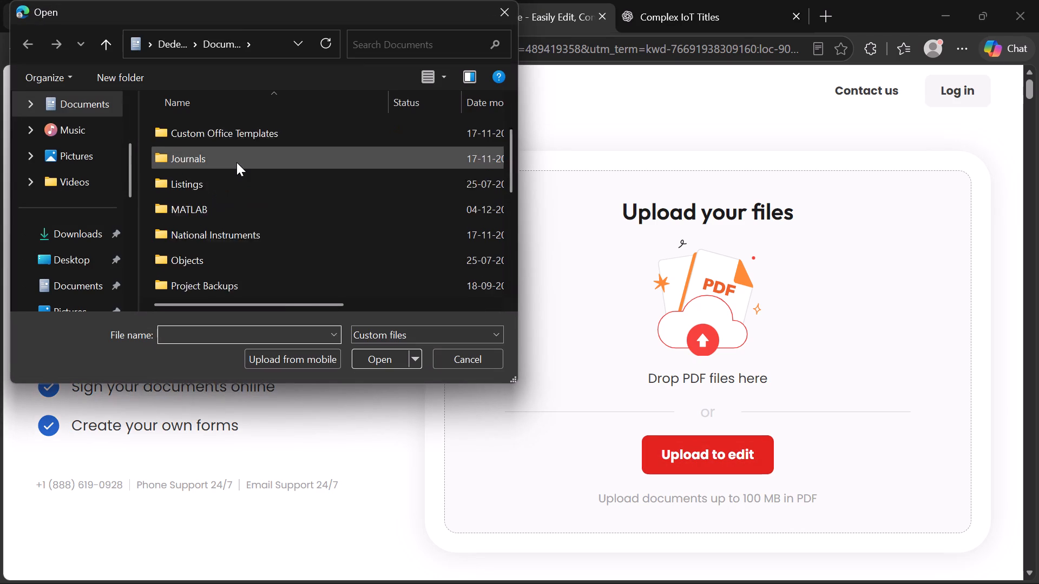
pyautogui.scroll(-1, 236, 162)
pyautogui.scroll(1, 239, 131)
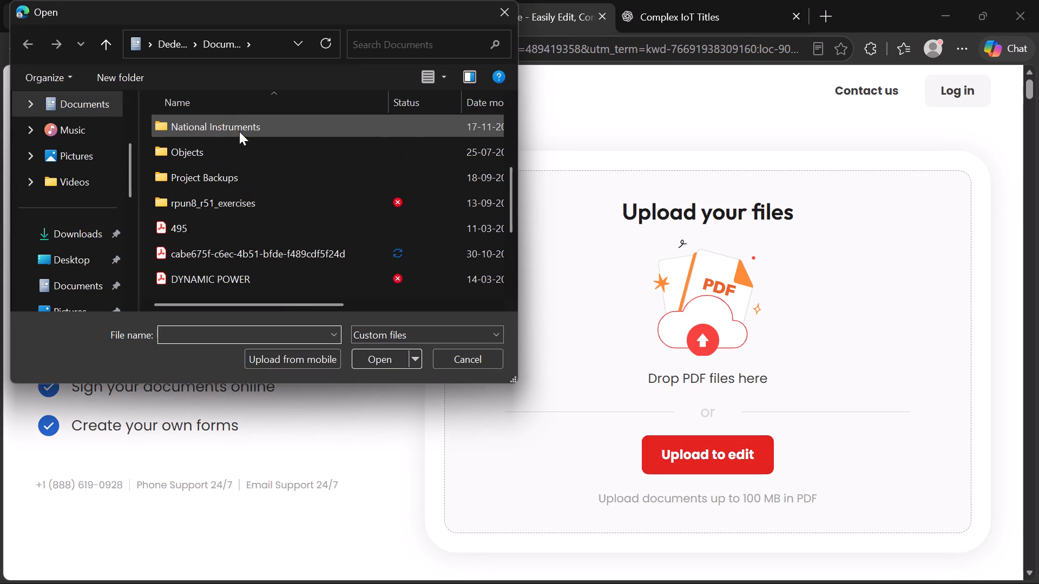
pyautogui.click(243, 254)
pyautogui.click(377, 366)
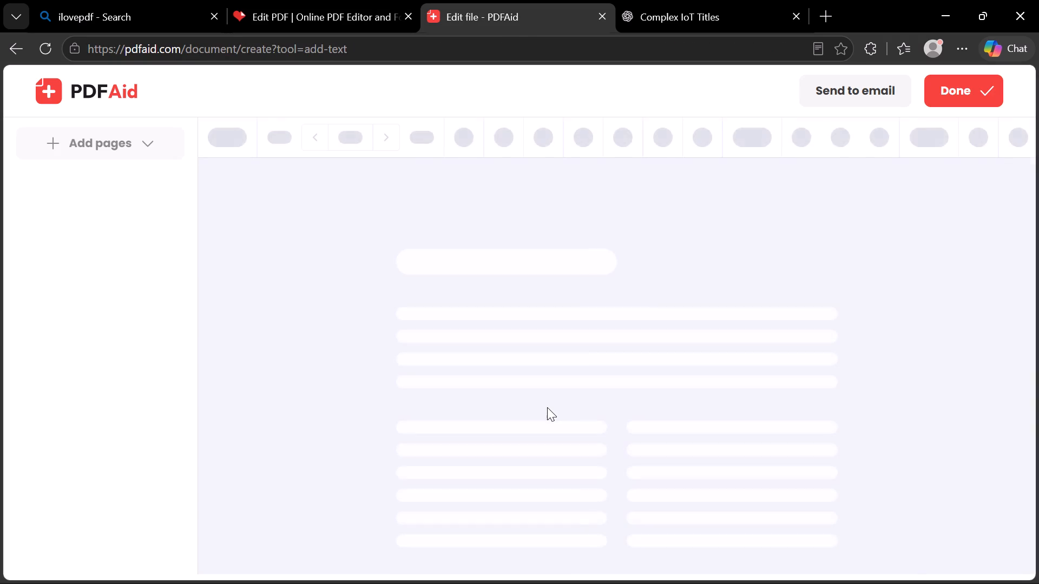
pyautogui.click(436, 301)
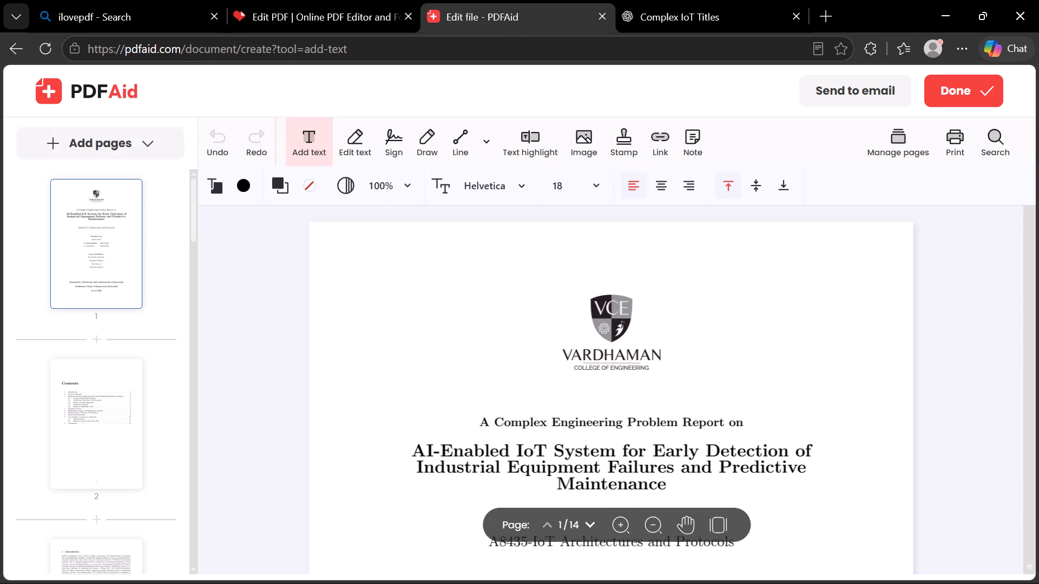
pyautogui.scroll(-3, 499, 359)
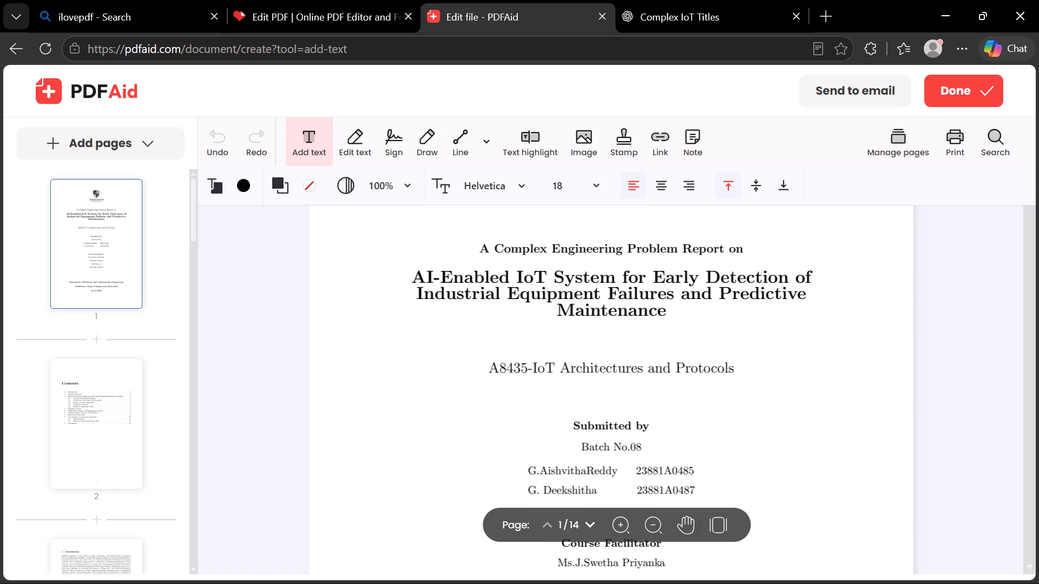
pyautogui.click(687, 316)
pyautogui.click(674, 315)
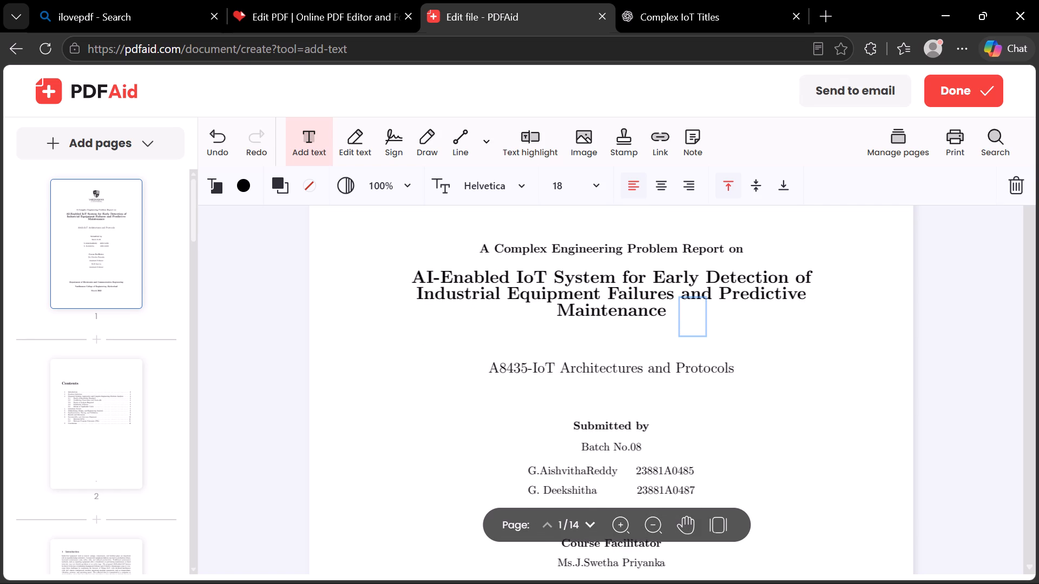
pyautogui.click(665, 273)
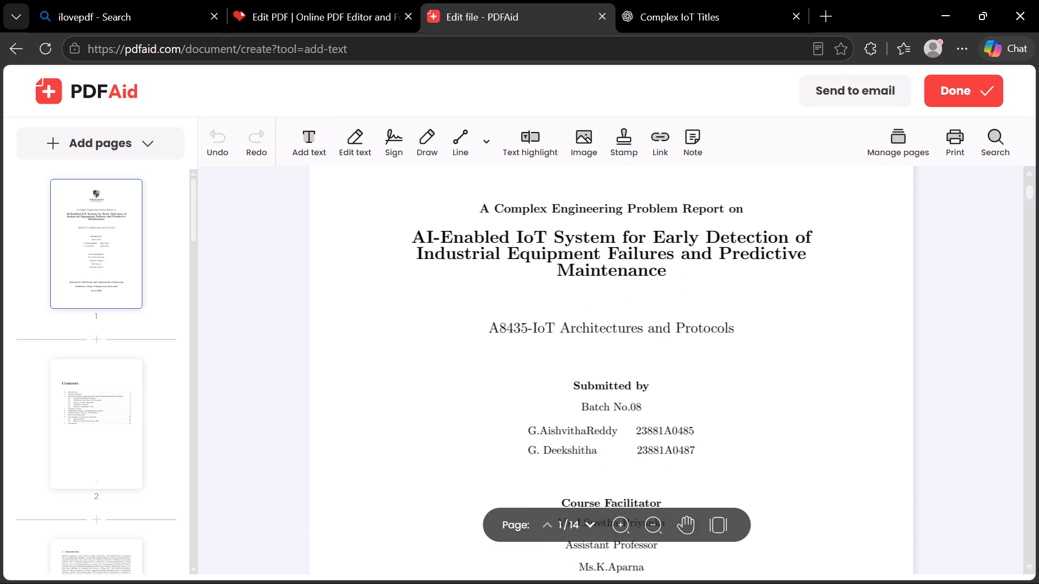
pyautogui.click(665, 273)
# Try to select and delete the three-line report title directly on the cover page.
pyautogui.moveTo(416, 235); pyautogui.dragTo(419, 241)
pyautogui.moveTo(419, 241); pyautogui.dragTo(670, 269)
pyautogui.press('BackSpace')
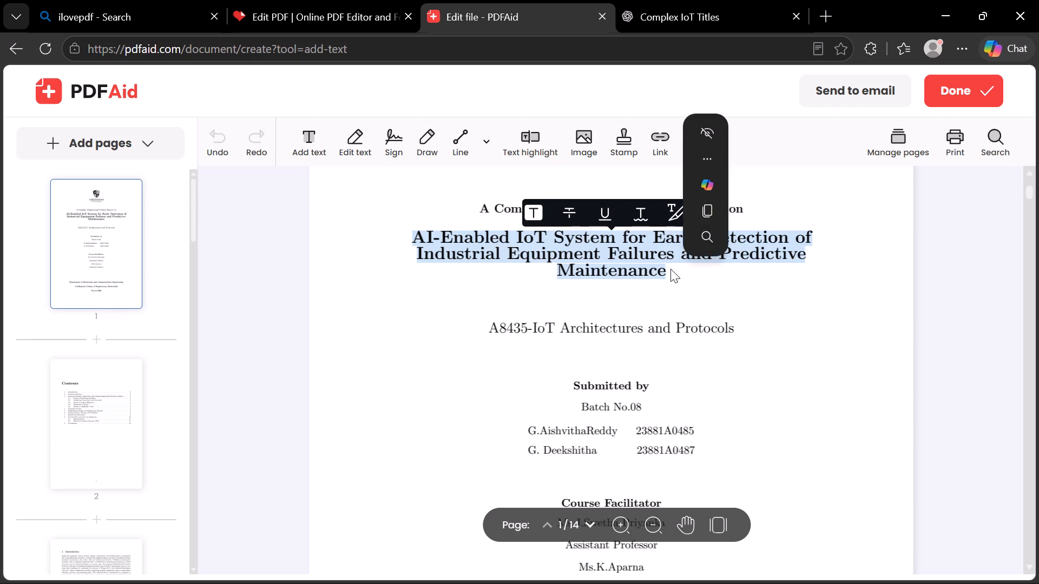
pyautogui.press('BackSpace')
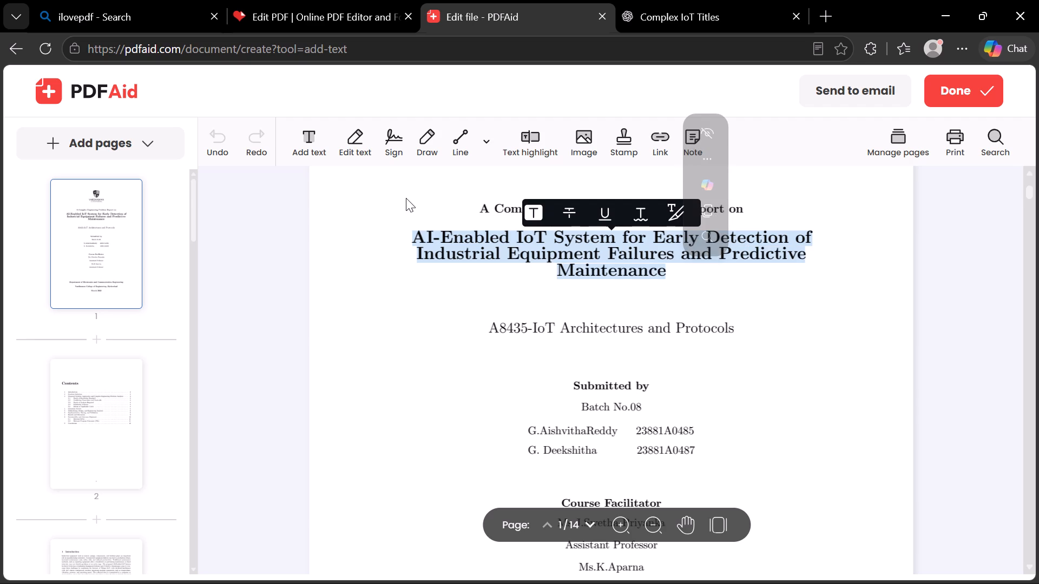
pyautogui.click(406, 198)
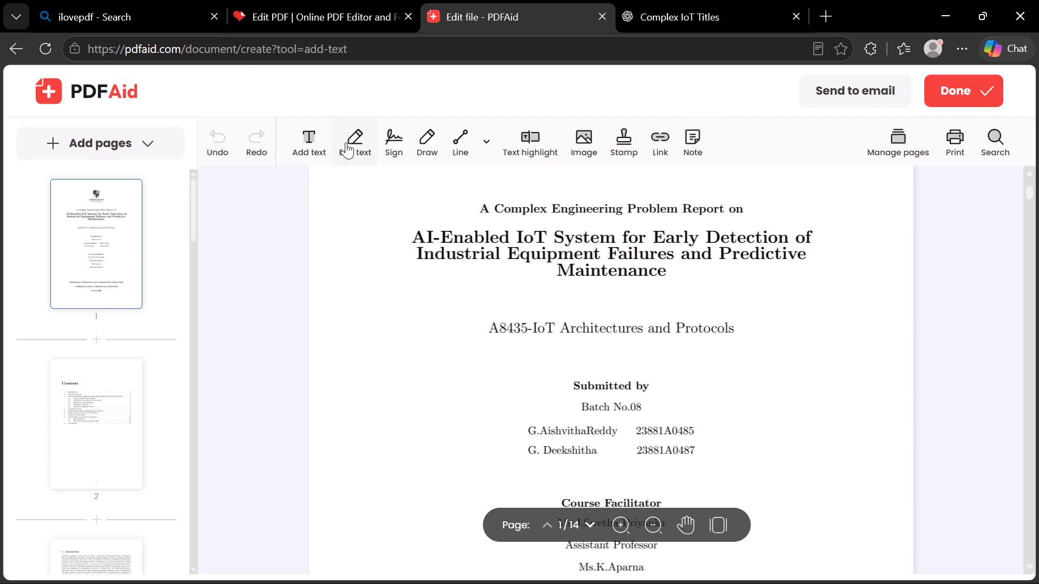
# Using Edit text, replace the whole cover page report title with the copied "Intelligent IoT-Based Edge Computing for Real-Time Data Processing".
pyautogui.click(346, 142)
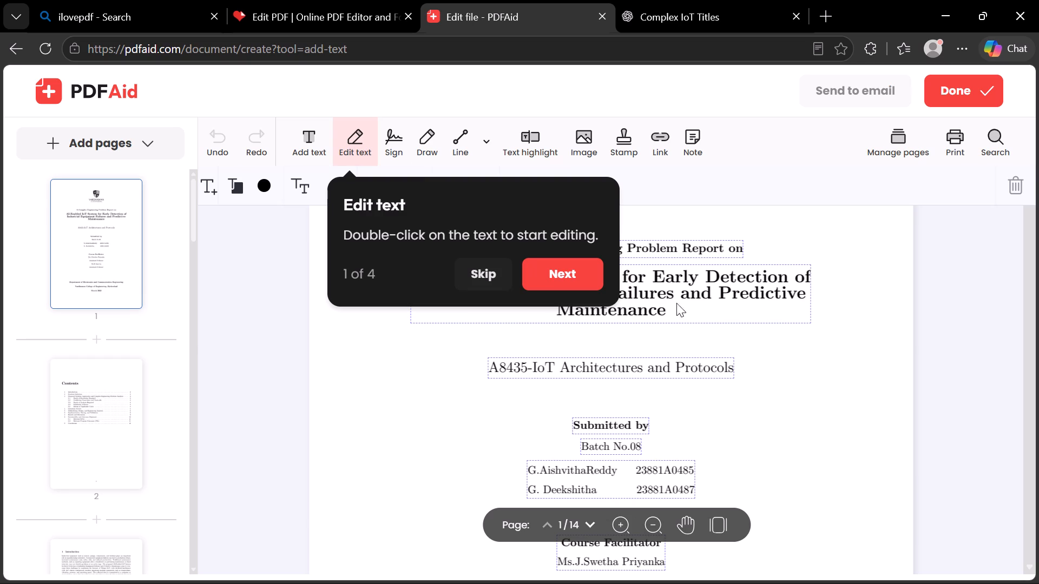
pyautogui.click(683, 299)
pyautogui.click(670, 320)
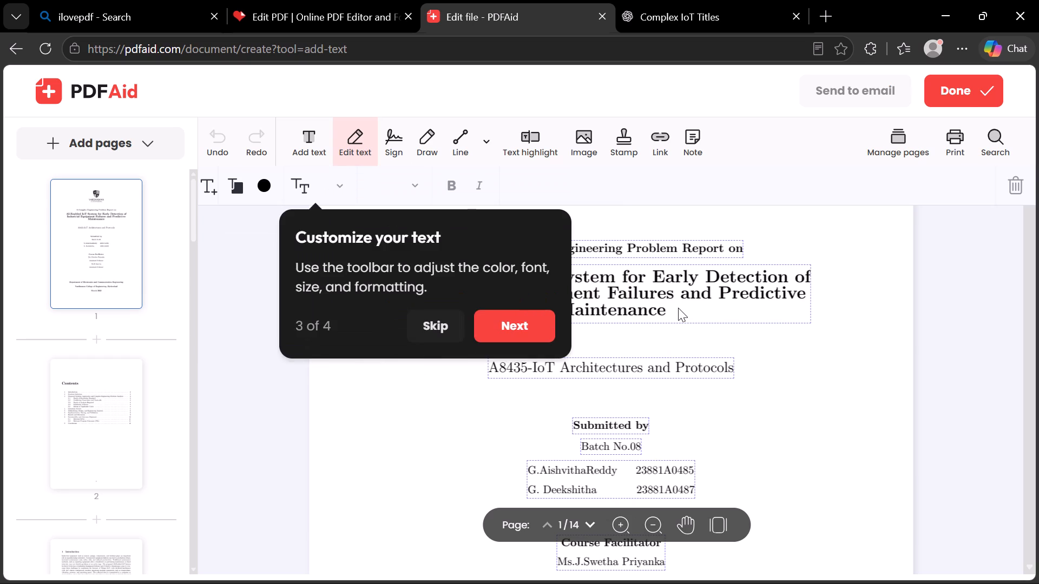
pyautogui.click(678, 308)
pyautogui.click(678, 308)
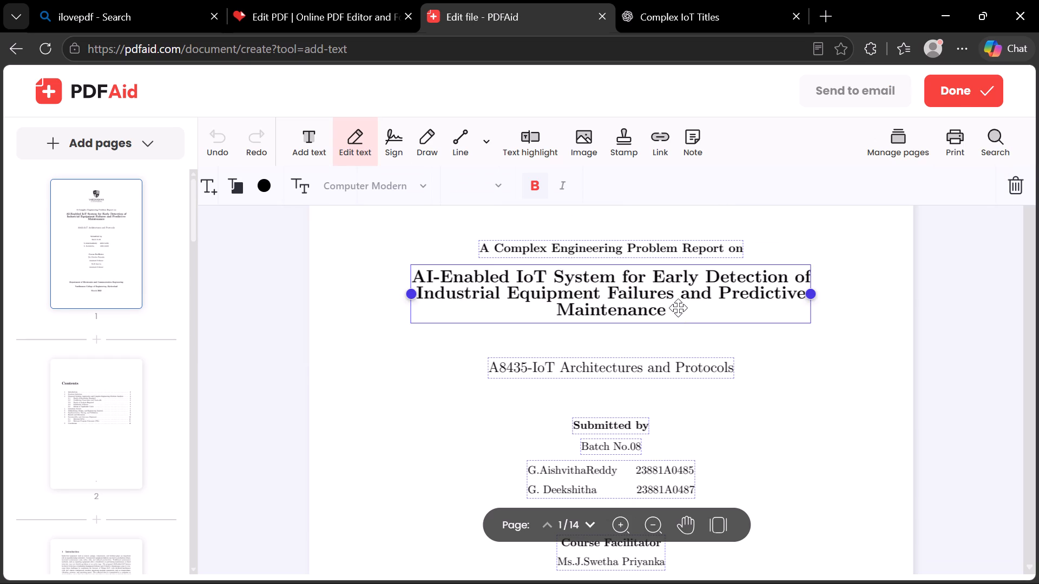
pyautogui.click(678, 311)
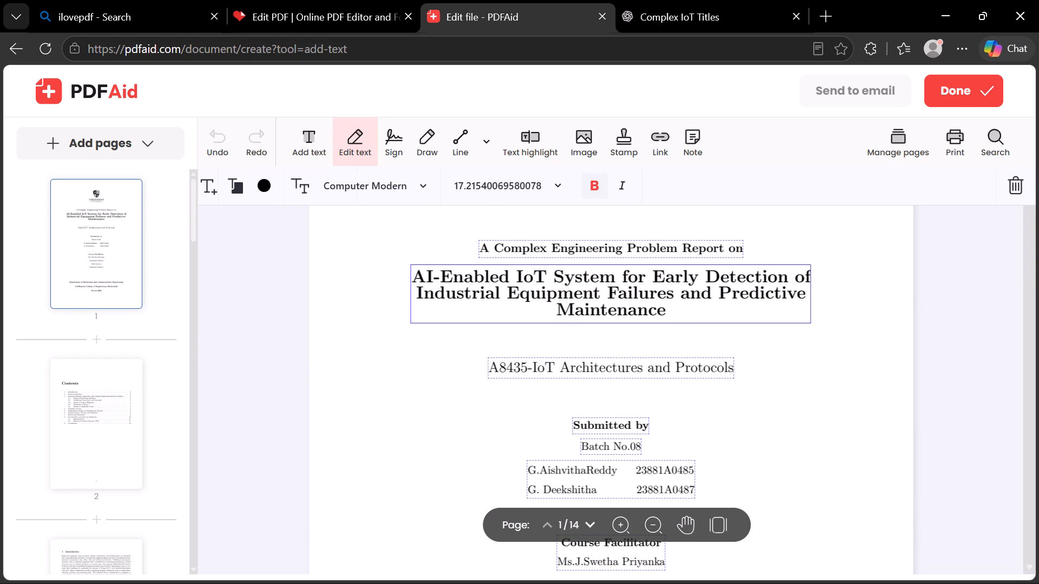
pyautogui.press('BackSpace')
pyautogui.press('BackSpace')
pyautogui.press('BackSpace')
pyautogui.press('BackSpace')
pyautogui.press('BackSpace')
pyautogui.press('BackSpace')
pyautogui.press('BackSpace')
pyautogui.press('BackSpace')
pyautogui.press('BackSpace')
pyautogui.press('BackSpace')
pyautogui.press('BackSpace')
pyautogui.press('BackSpace')
pyautogui.press('BackSpace')
pyautogui.press('BackSpace')
pyautogui.press('BackSpace')
pyautogui.press('BackSpace')
pyautogui.press('BackSpace')
pyautogui.press('BackSpace')
pyautogui.press('BackSpace')
pyautogui.press('BackSpace')
pyautogui.press('BackSpace')
pyautogui.press('BackSpace')
pyautogui.press('BackSpace')
pyautogui.press('BackSpace')
pyautogui.press('BackSpace')
pyautogui.press('BackSpace')
pyautogui.press('BackSpace')
pyautogui.press('BackSpace')
pyautogui.press('BackSpace')
pyautogui.press('BackSpace')
pyautogui.press('BackSpace')
pyautogui.press('BackSpace')
pyautogui.press('BackSpace')
pyautogui.press('BackSpace')
pyautogui.press('BackSpace')
pyautogui.press('BackSpace')
pyautogui.press('BackSpace')
pyautogui.press('BackSpace')
pyautogui.press('BackSpace')
pyautogui.press('BackSpace')
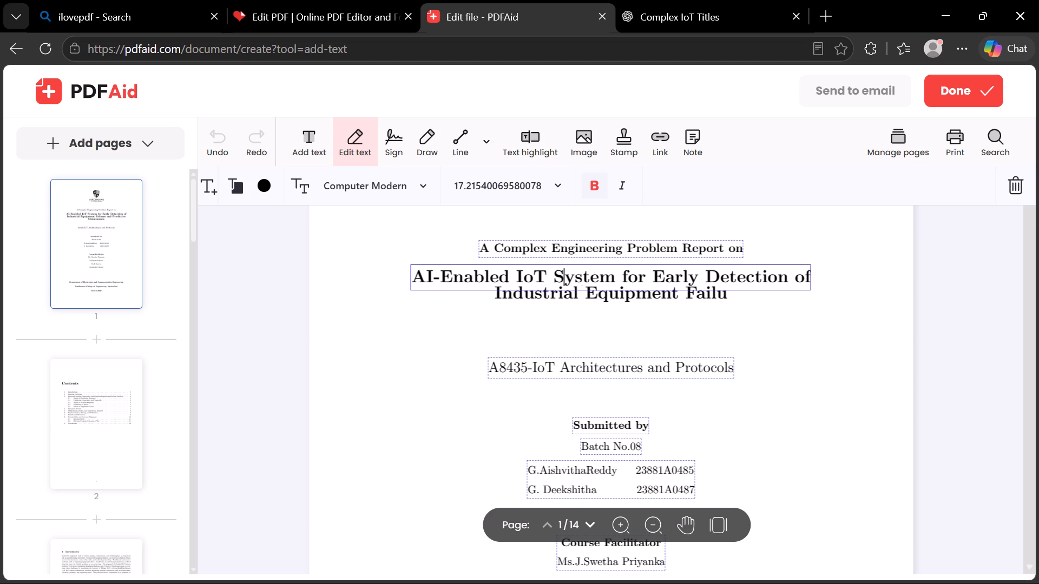
pyautogui.press('BackSpace')
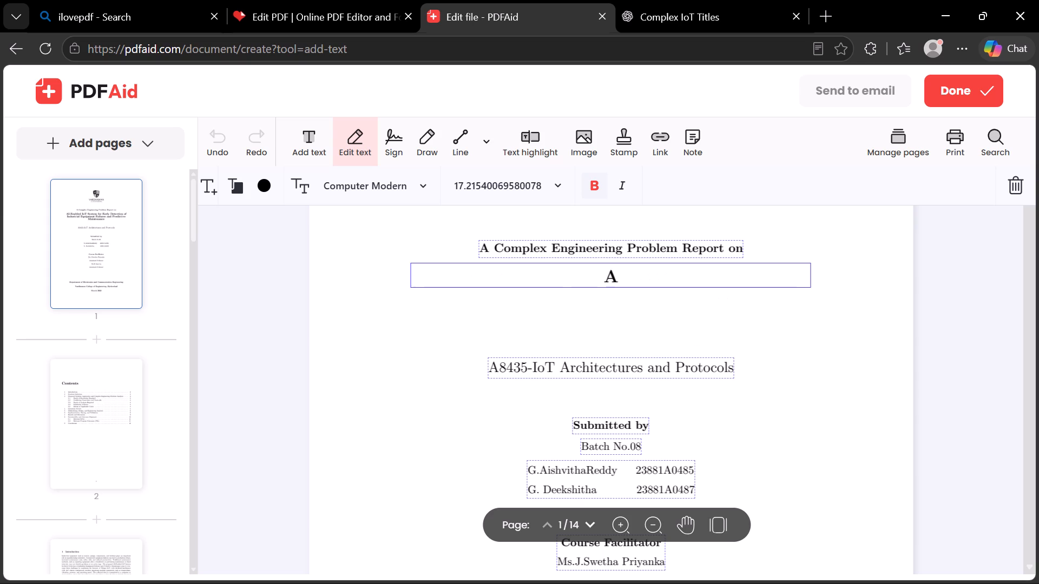
pyautogui.hotkey('ctrl', 'v')
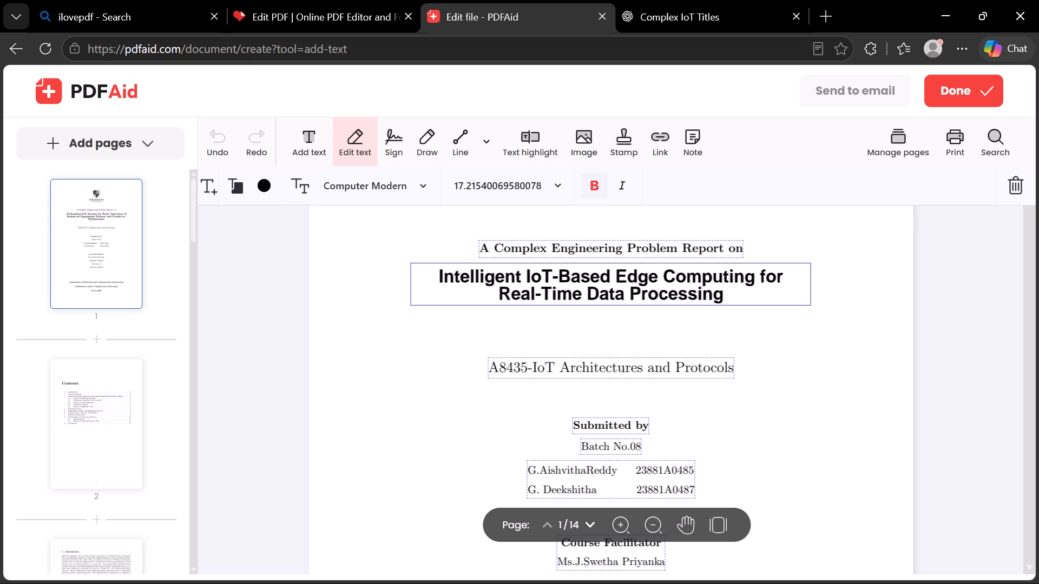
# Select the text block with the student names and roll numbers under Batch No.08.
pyautogui.click(676, 467)
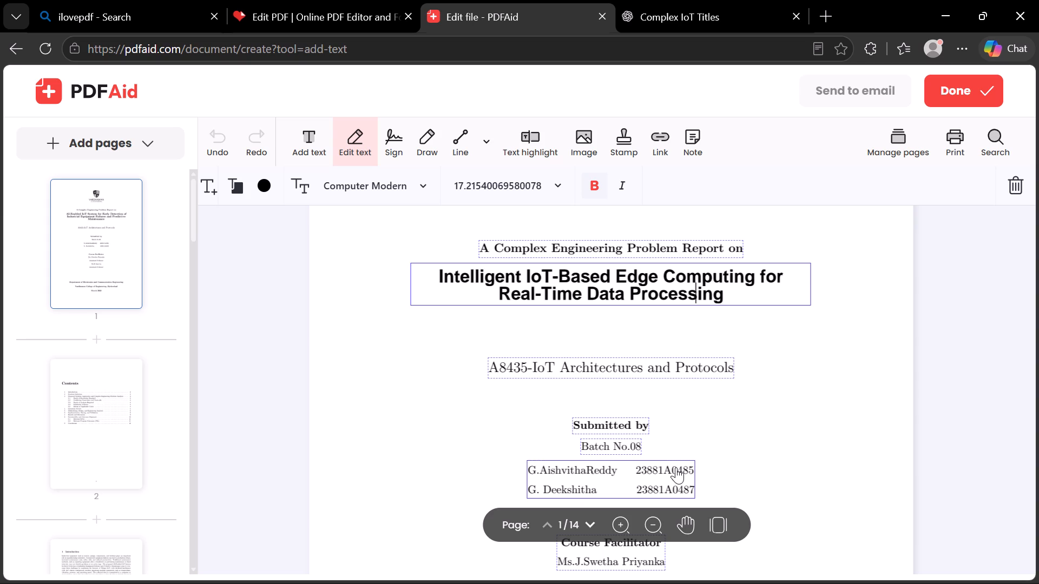
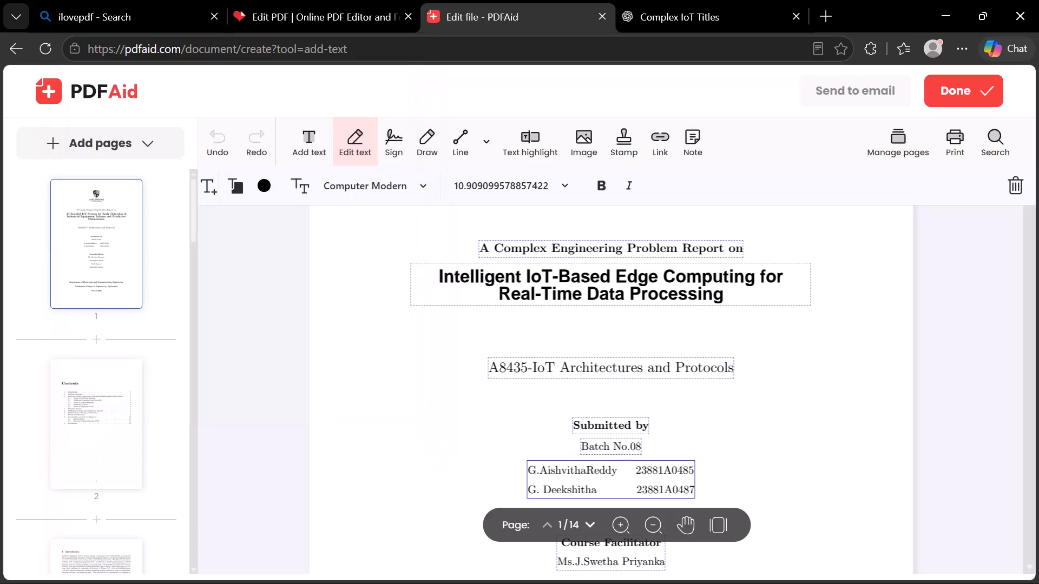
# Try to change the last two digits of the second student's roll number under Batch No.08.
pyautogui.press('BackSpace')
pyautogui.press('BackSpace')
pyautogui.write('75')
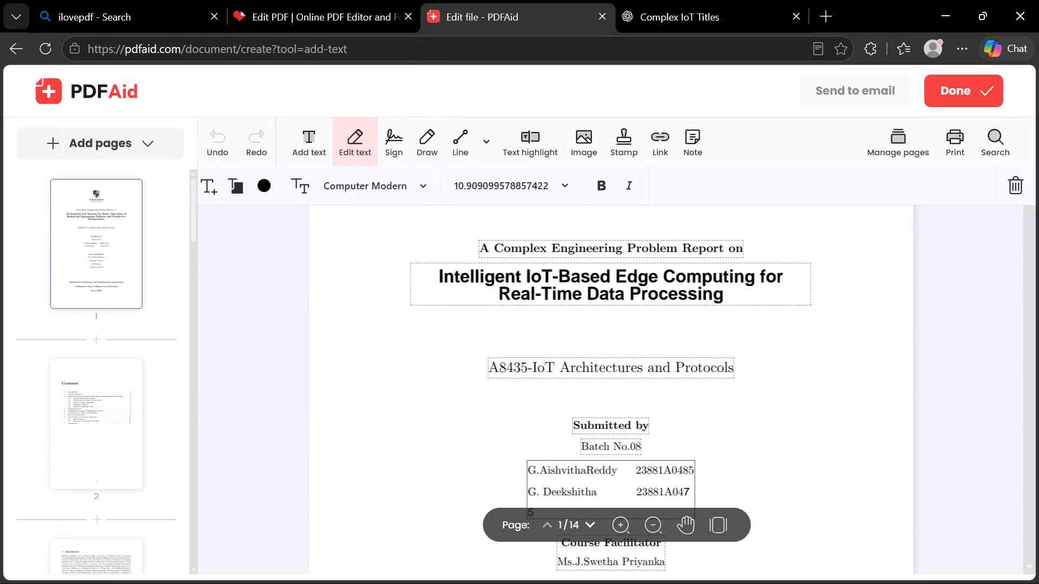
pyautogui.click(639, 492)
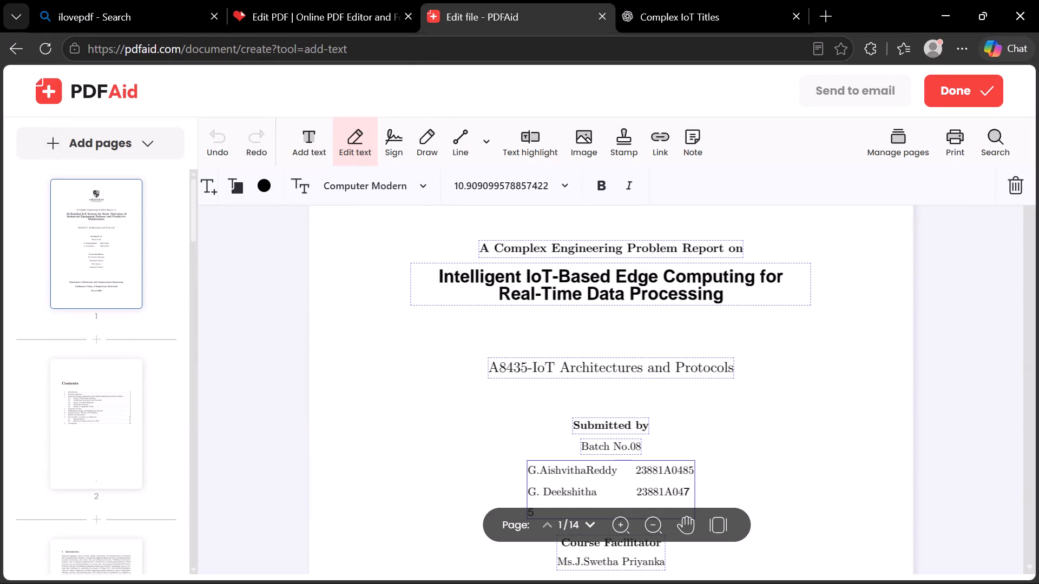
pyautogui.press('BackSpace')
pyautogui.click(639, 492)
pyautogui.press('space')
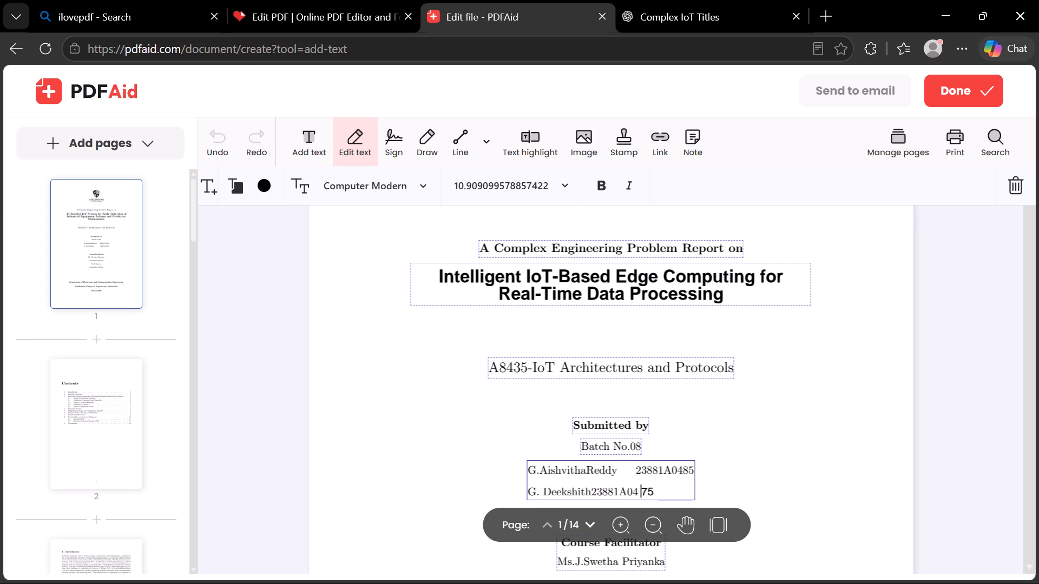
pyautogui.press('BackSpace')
# Delete both students' names and roll numbers from the text block under Batch No.08.
pyautogui.click(532, 471)
pyautogui.moveTo(532, 471); pyautogui.dragTo(662, 482)
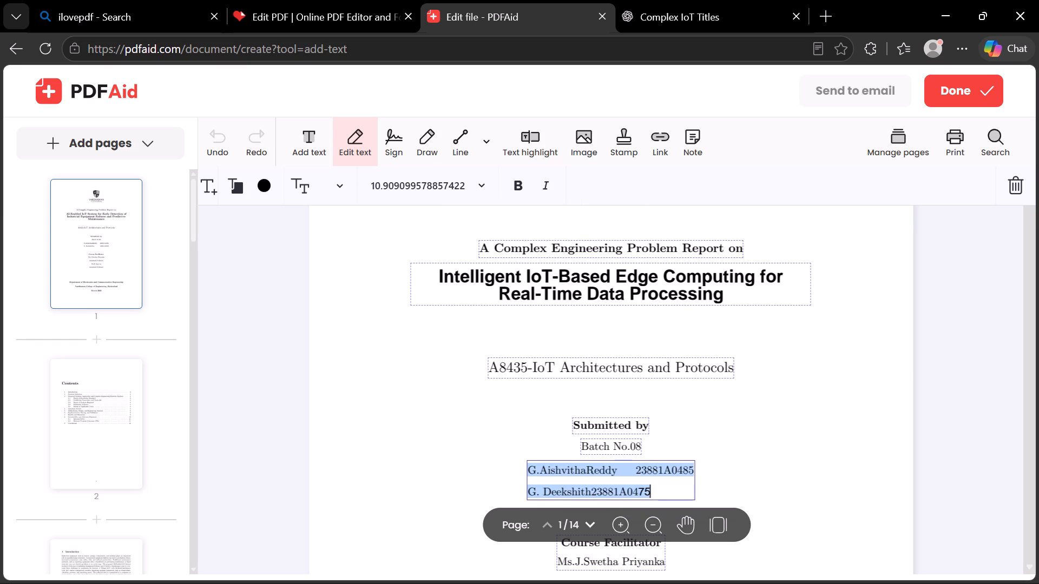
pyautogui.moveTo(662, 482); pyautogui.dragTo(666, 484)
pyautogui.press('BackSpace')
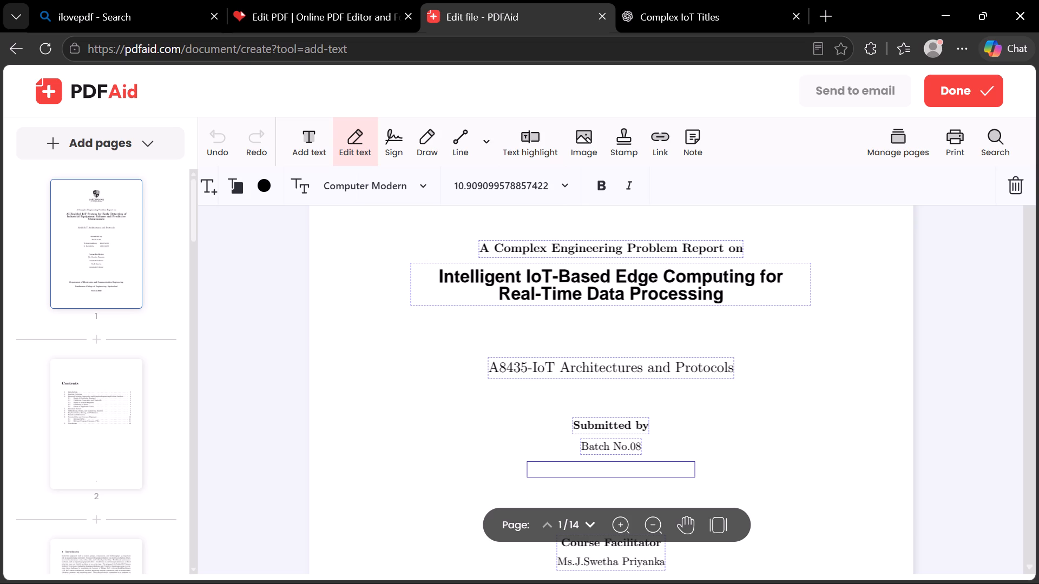
# Enter the first new student's name and roll number, separated by wide spacing, in the emptied block under Batch No.08.
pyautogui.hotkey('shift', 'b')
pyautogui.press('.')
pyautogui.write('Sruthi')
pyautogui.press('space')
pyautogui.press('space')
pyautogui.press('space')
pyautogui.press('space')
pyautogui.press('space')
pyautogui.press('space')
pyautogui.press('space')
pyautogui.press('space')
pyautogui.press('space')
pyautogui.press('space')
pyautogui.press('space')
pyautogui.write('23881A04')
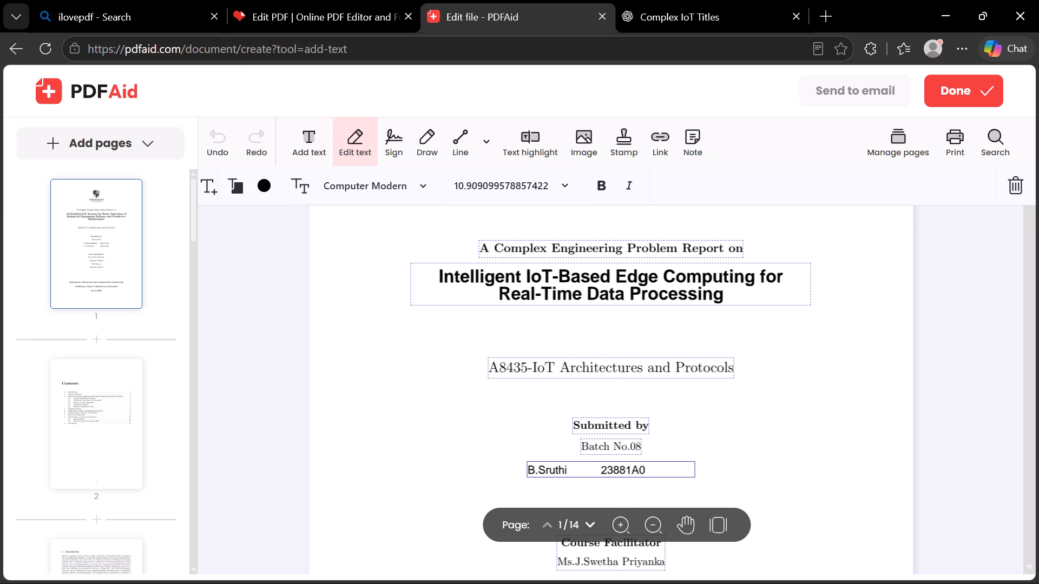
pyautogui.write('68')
# Add a second line with the other student's name and roll number, aligning the roll numbers, and finish editing the block.
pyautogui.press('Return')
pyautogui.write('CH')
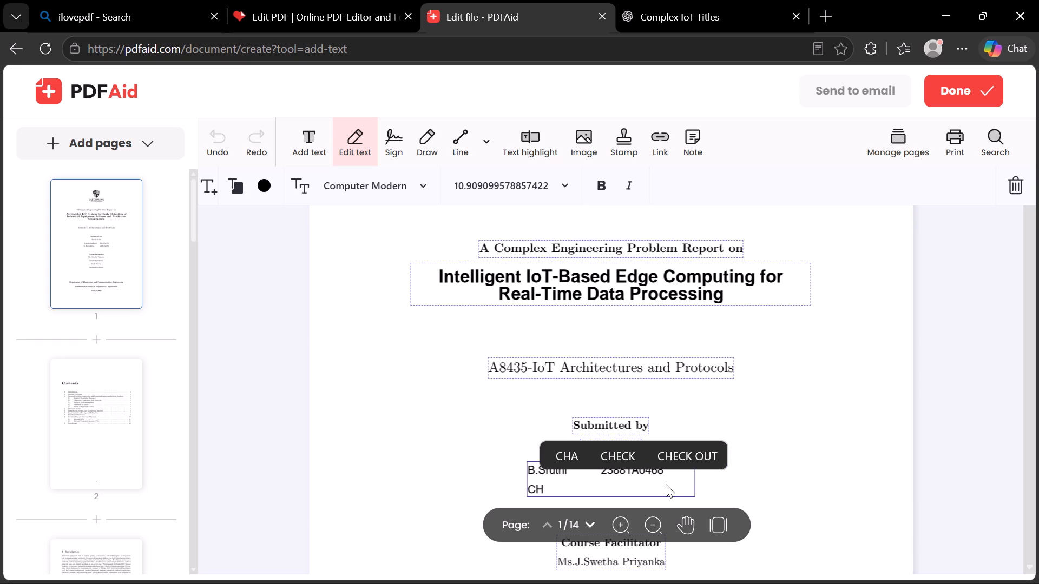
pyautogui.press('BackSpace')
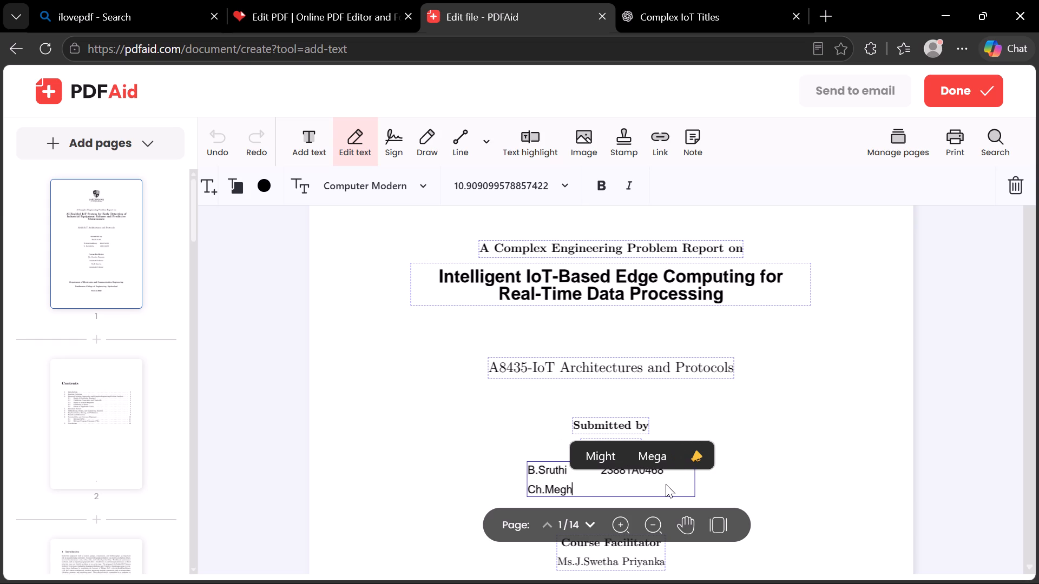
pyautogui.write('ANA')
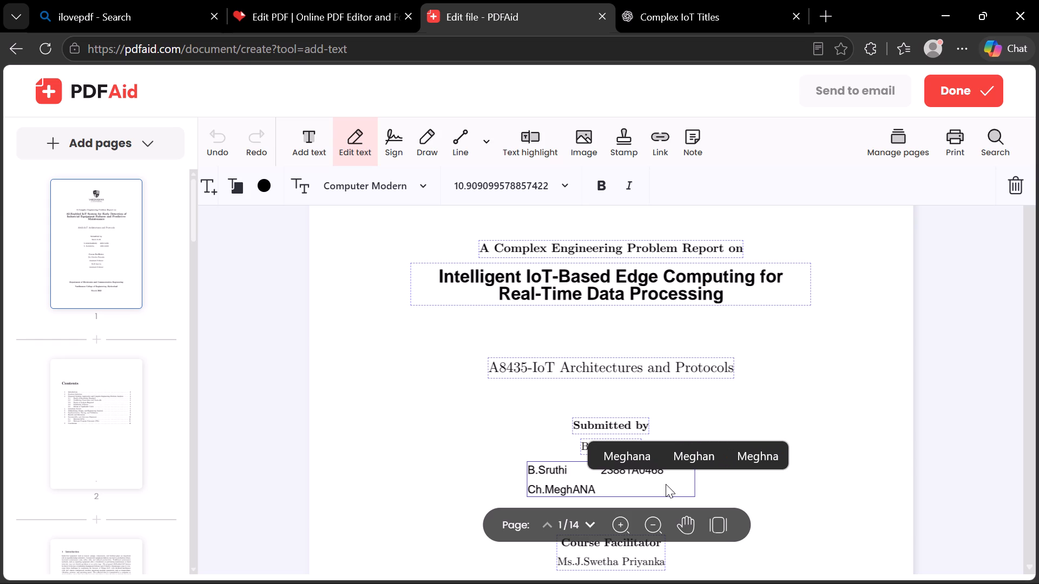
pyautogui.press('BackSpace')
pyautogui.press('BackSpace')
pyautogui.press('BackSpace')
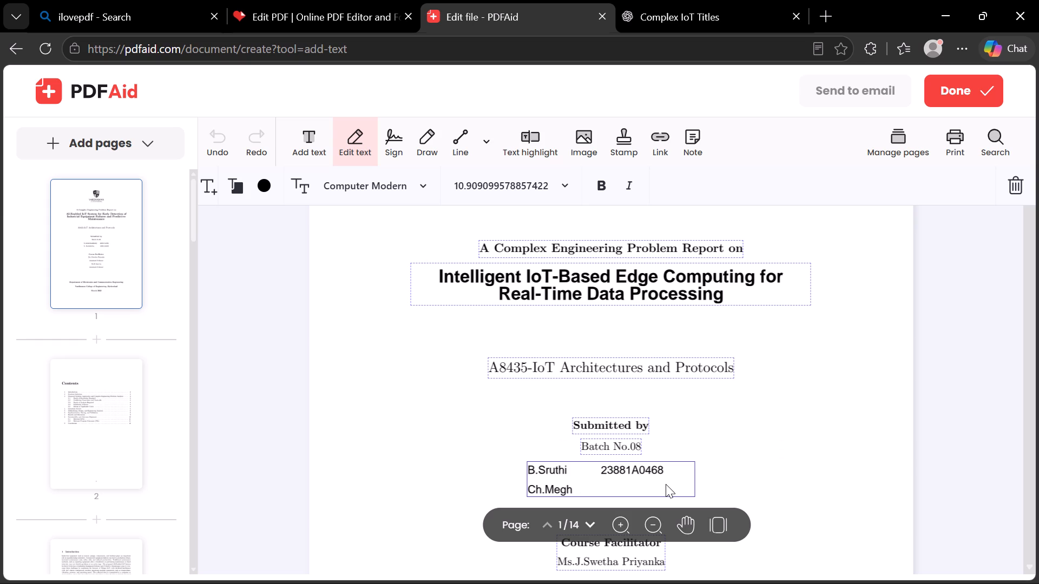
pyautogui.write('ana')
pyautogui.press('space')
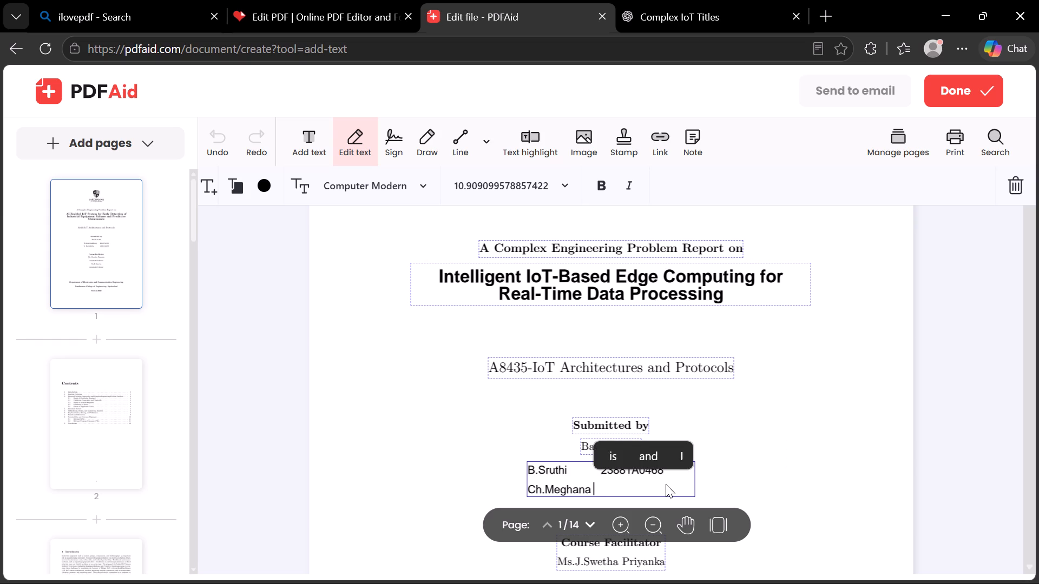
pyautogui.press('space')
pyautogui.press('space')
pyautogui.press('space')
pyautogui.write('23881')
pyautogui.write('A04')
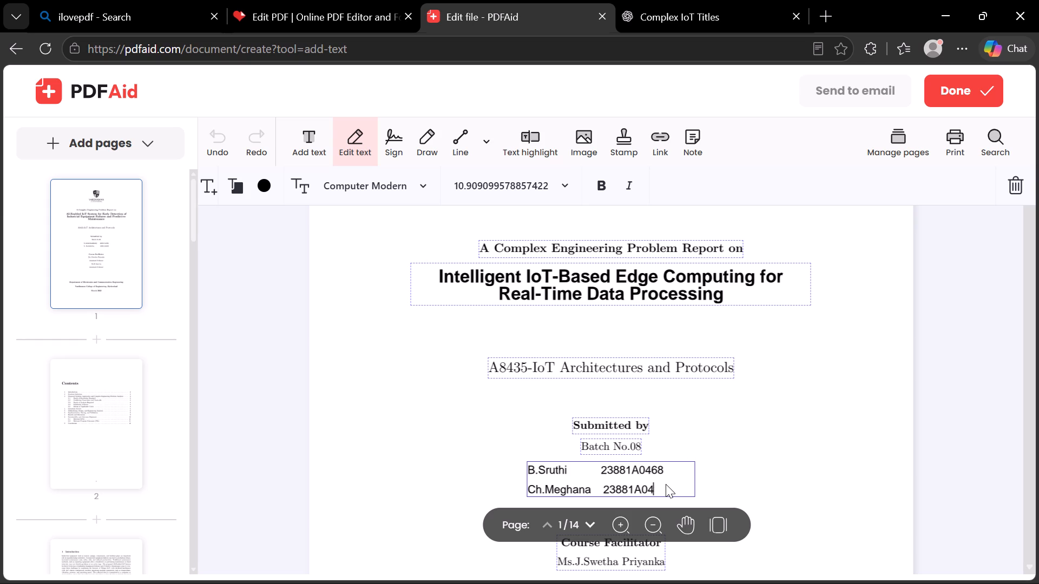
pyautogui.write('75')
pyautogui.click(535, 401)
pyautogui.click(449, 453)
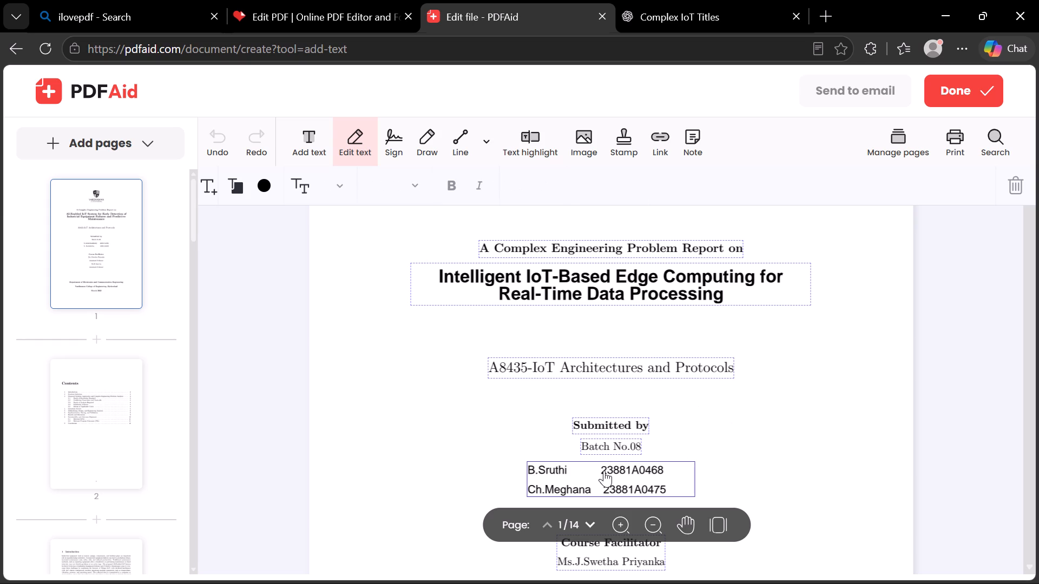
# Shift the student details block slightly to the right so that it sits centred under Batch No.08, and deselect it.
pyautogui.moveTo(604, 470); pyautogui.dragTo(625, 468)
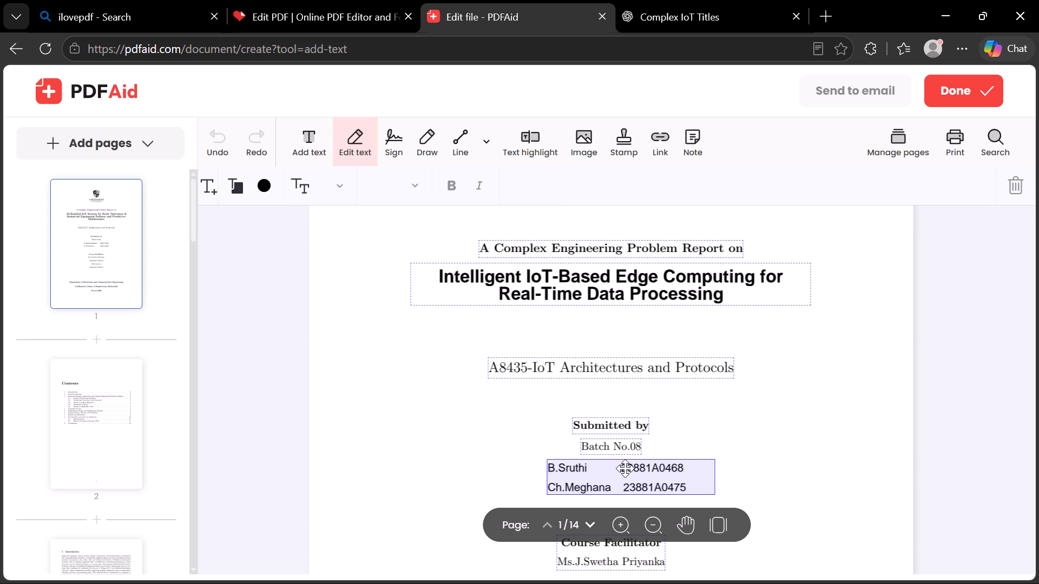
pyautogui.moveTo(625, 468); pyautogui.dragTo(628, 472)
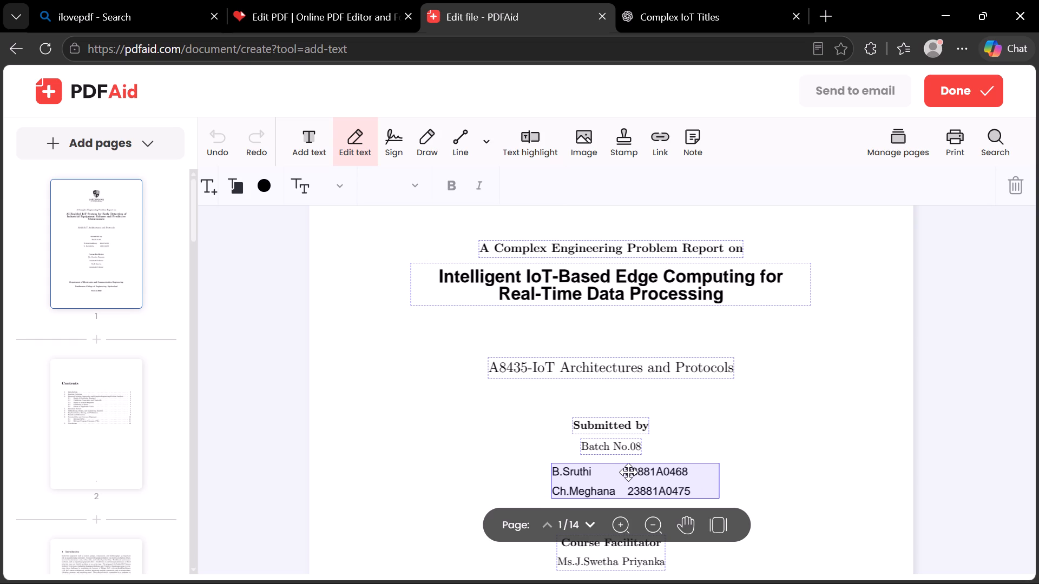
pyautogui.moveTo(628, 472); pyautogui.dragTo(621, 473)
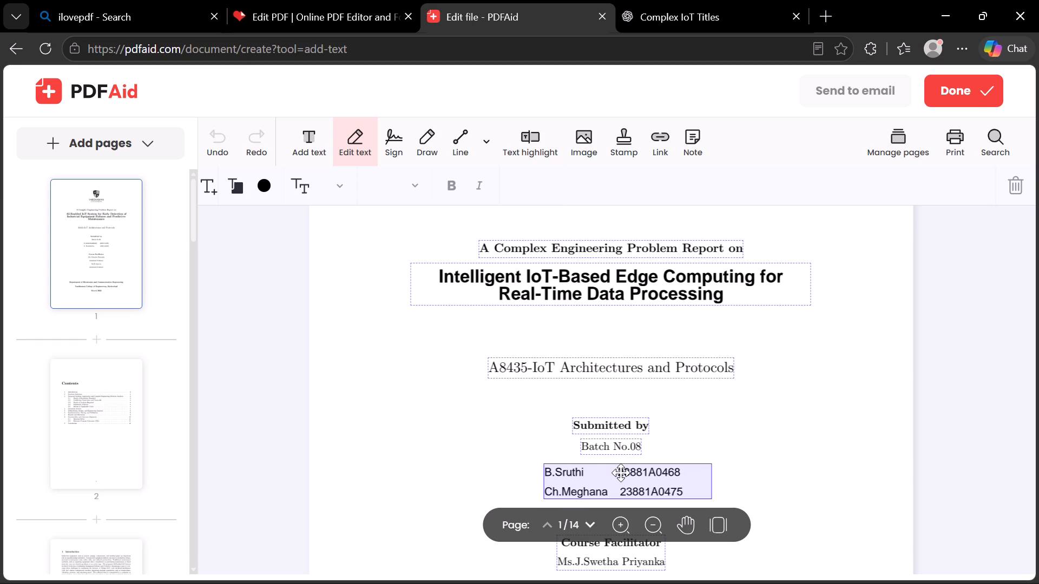
pyautogui.moveTo(621, 473); pyautogui.dragTo(622, 473)
pyautogui.click(729, 372)
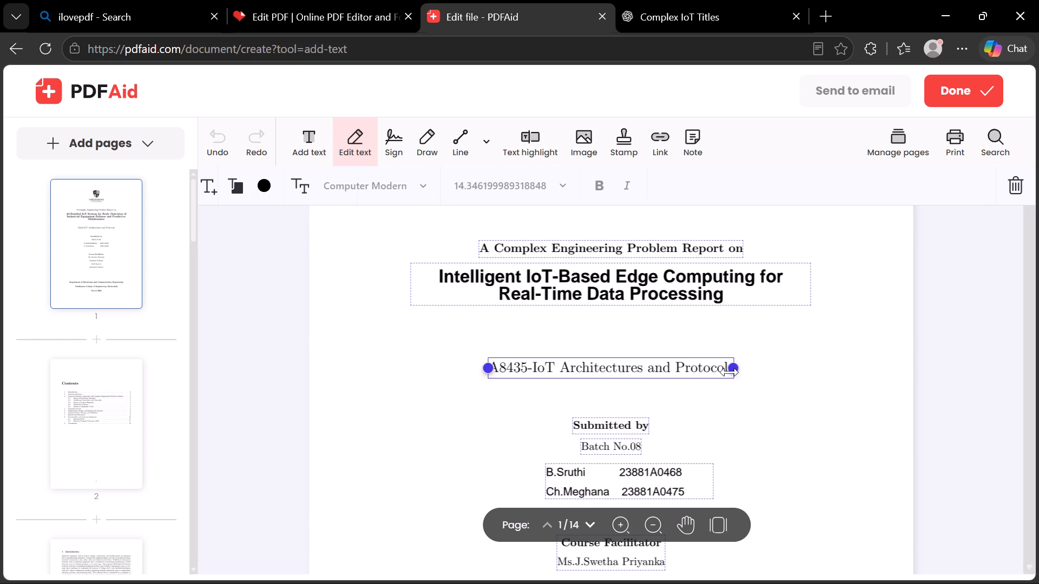
pyautogui.click(821, 442)
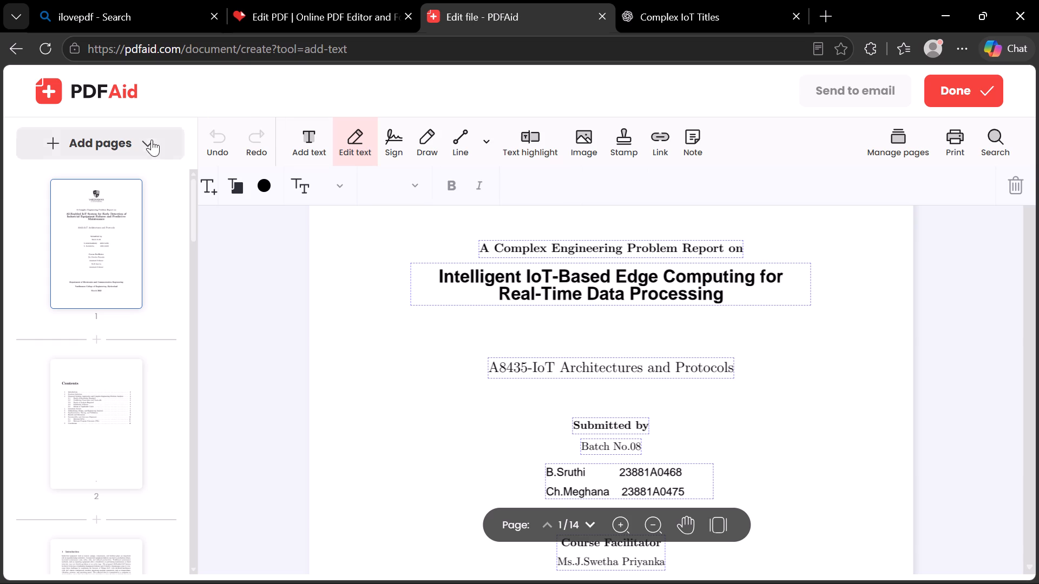
# Finish editing and request the document's download in PDF format under its existing file name.
pyautogui.click(955, 87)
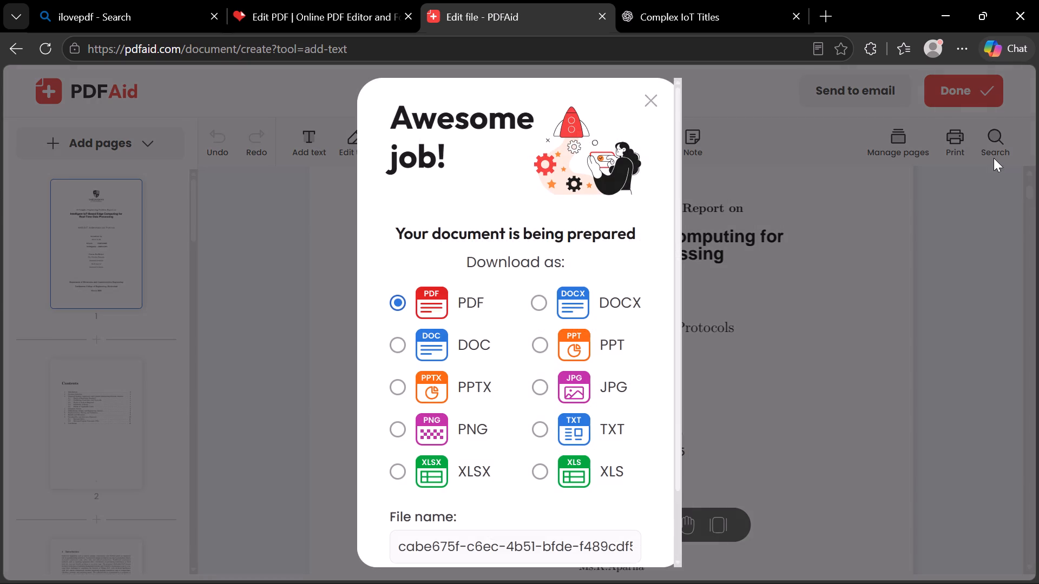
pyautogui.scroll(-4, 440, 479)
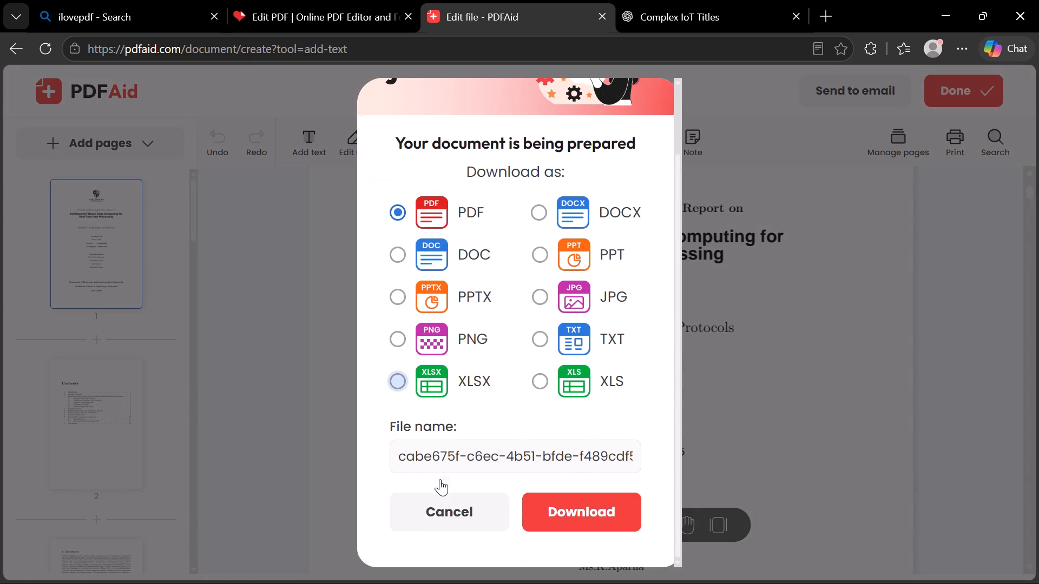
pyautogui.click(589, 509)
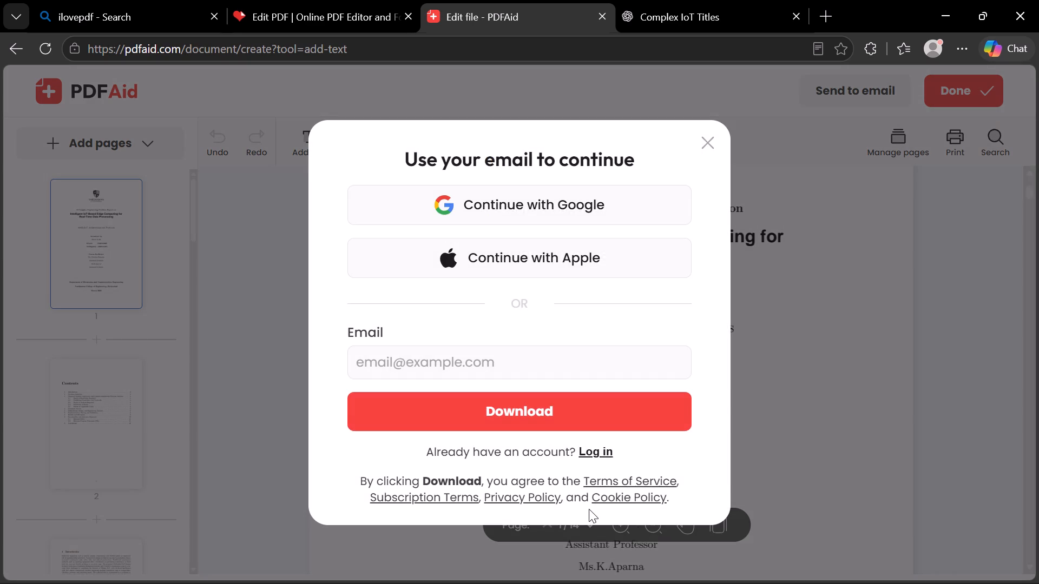
pyautogui.click(535, 414)
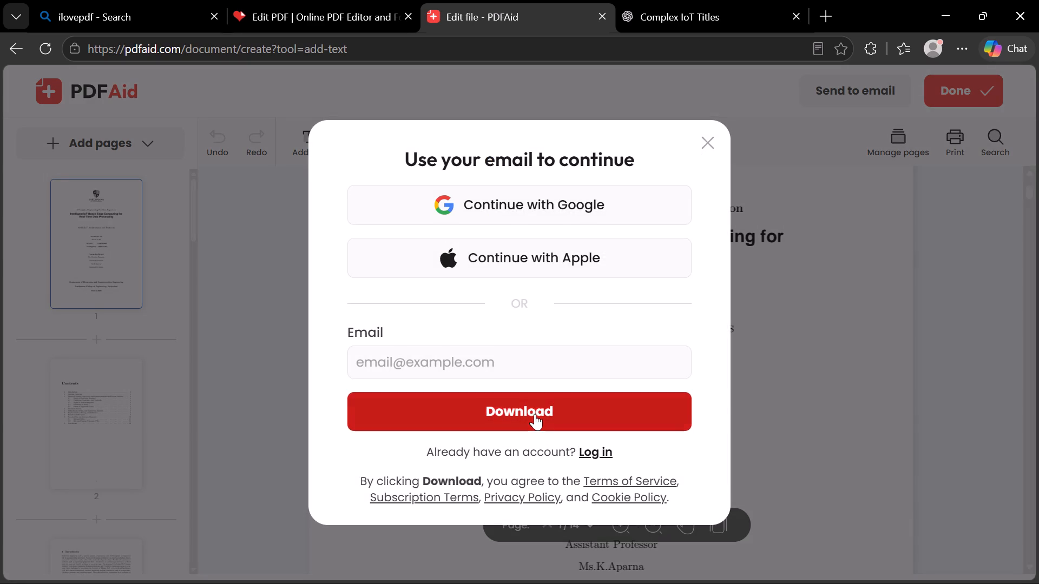
# Choose to continue with Google for the sign-in required to download the document.
pyautogui.click(483, 200)
pyautogui.click(533, 180)
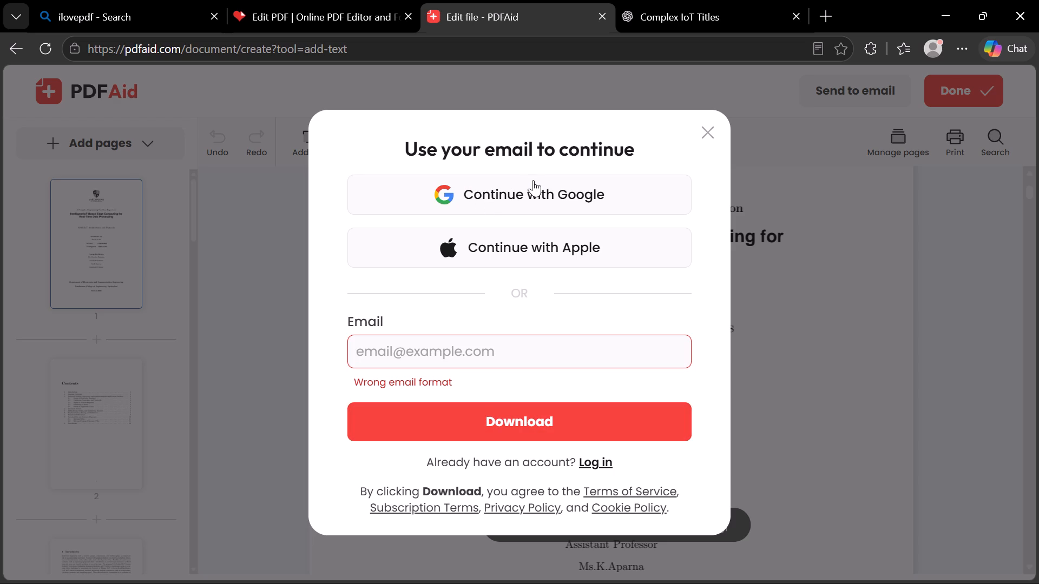
pyautogui.click(521, 205)
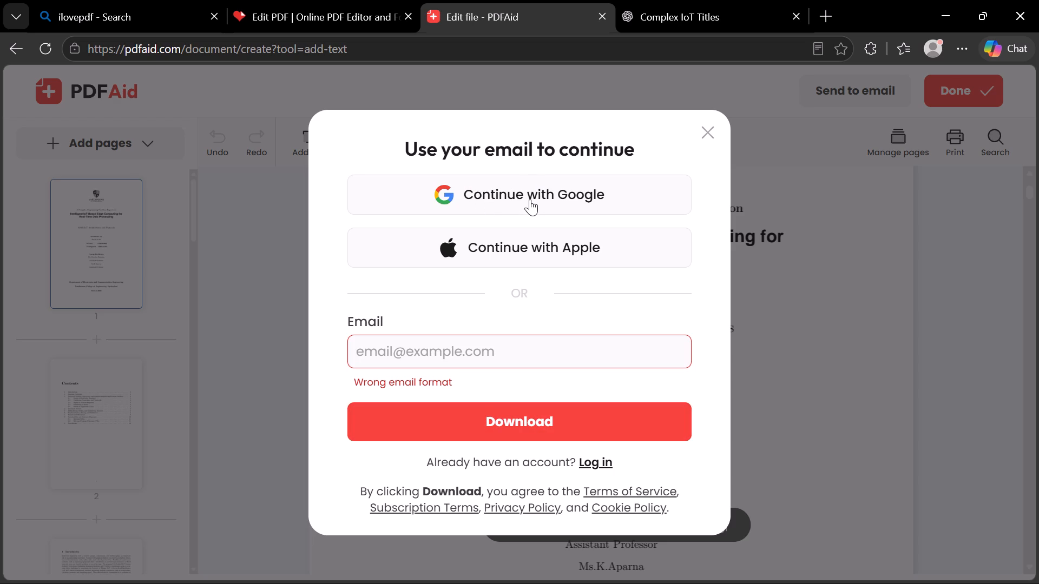
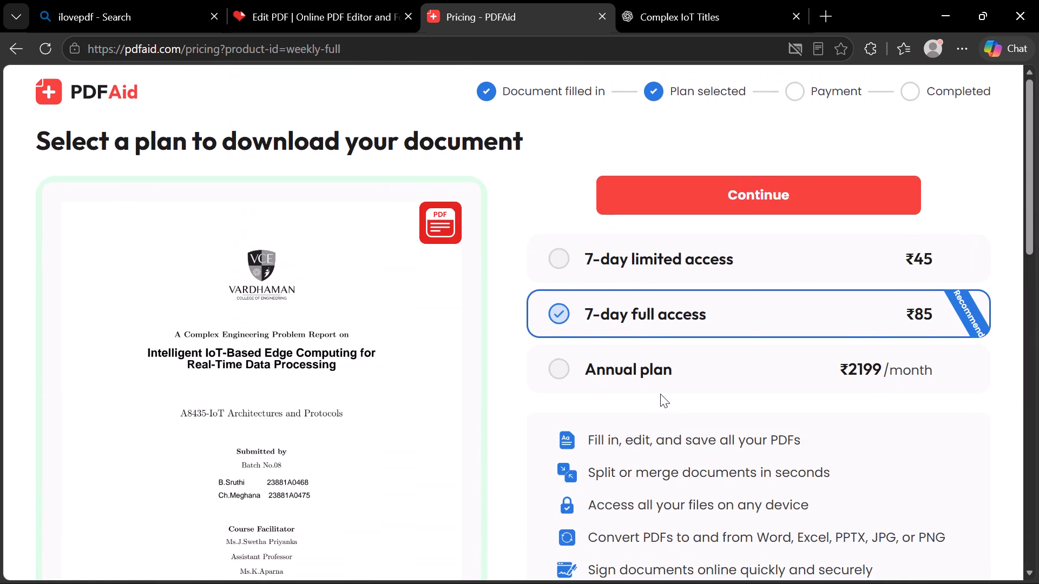
# Leave the paid plan selection page without choosing a plan and return to the document in the PDF editor, confirming the exit.
pyautogui.scroll(1, 660, 394)
pyautogui.scroll(-2, 660, 394)
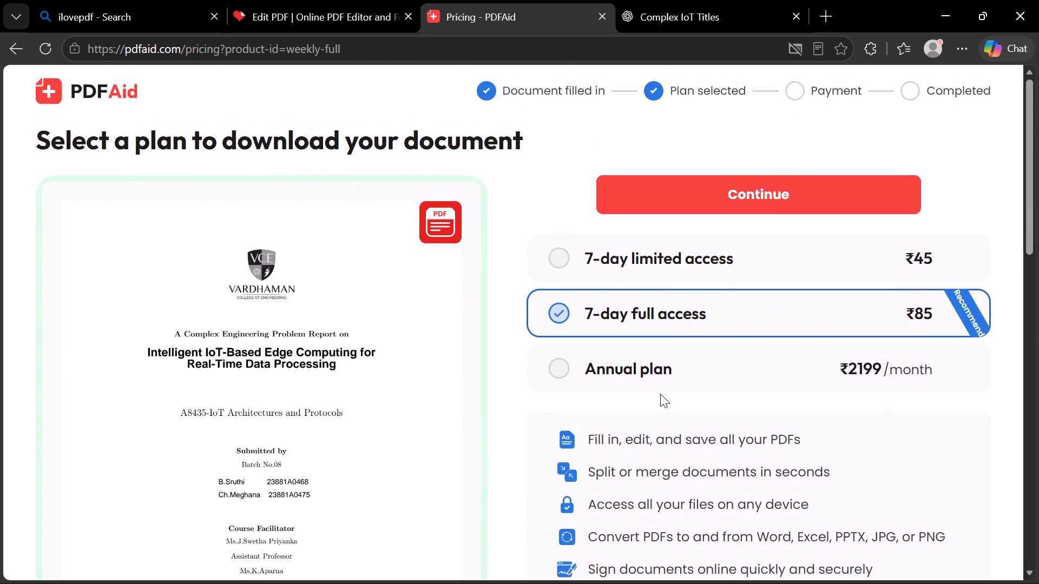
pyautogui.scroll(-4, 660, 394)
pyautogui.scroll(6, 660, 394)
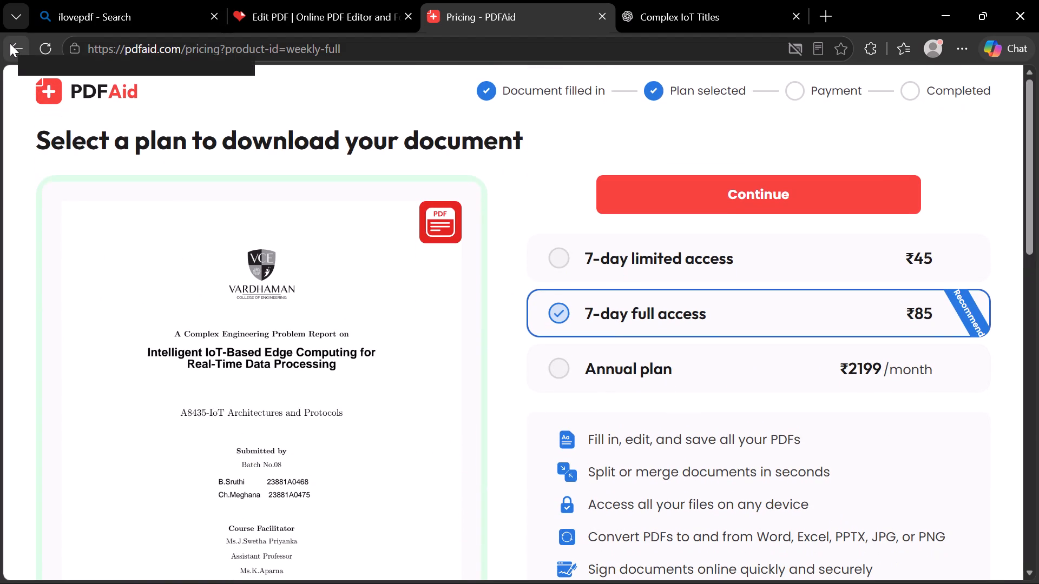
pyautogui.click(10, 43)
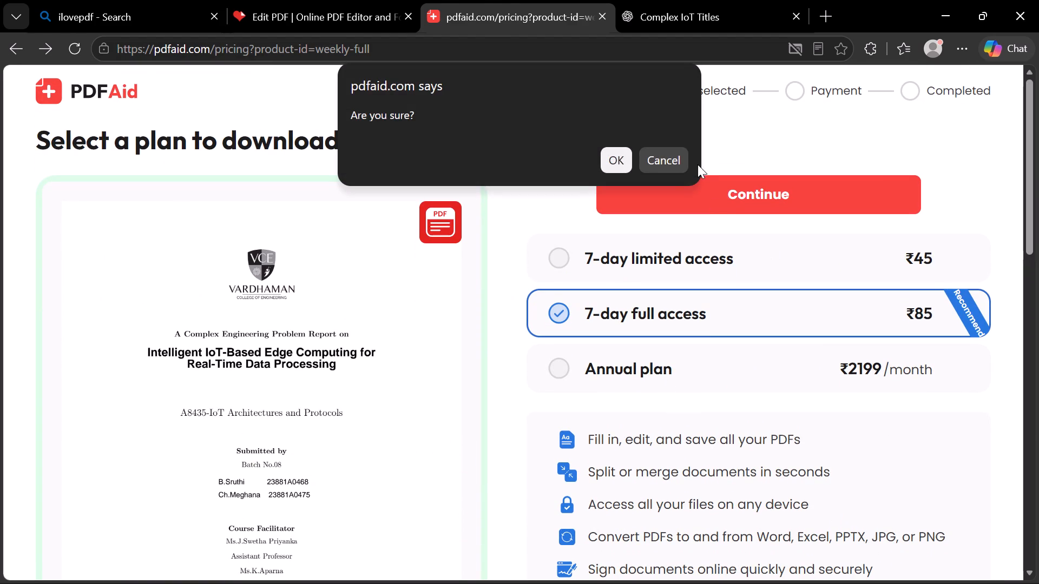
pyautogui.click(672, 167)
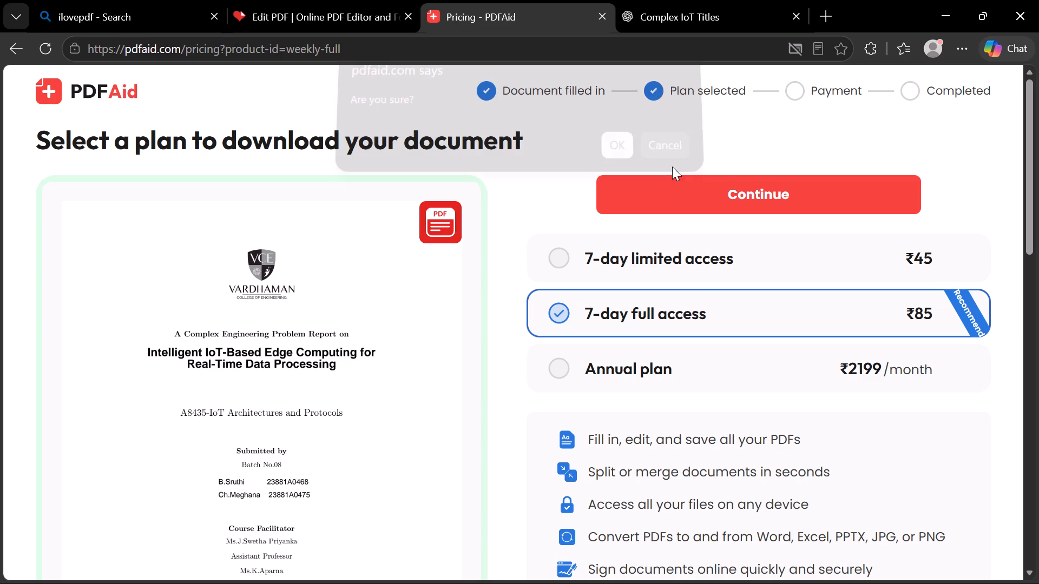
pyautogui.click(24, 48)
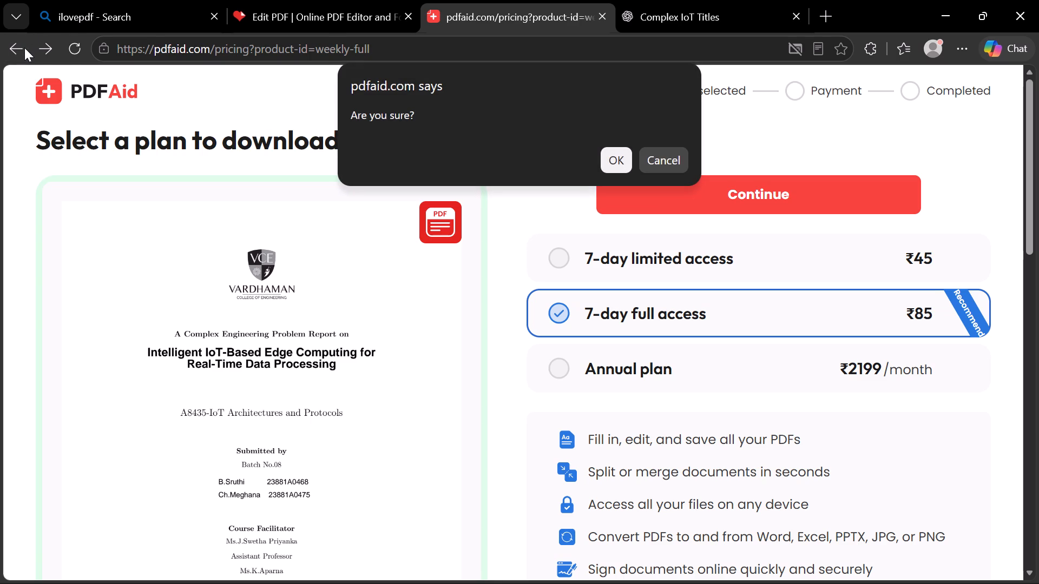
pyautogui.click(616, 152)
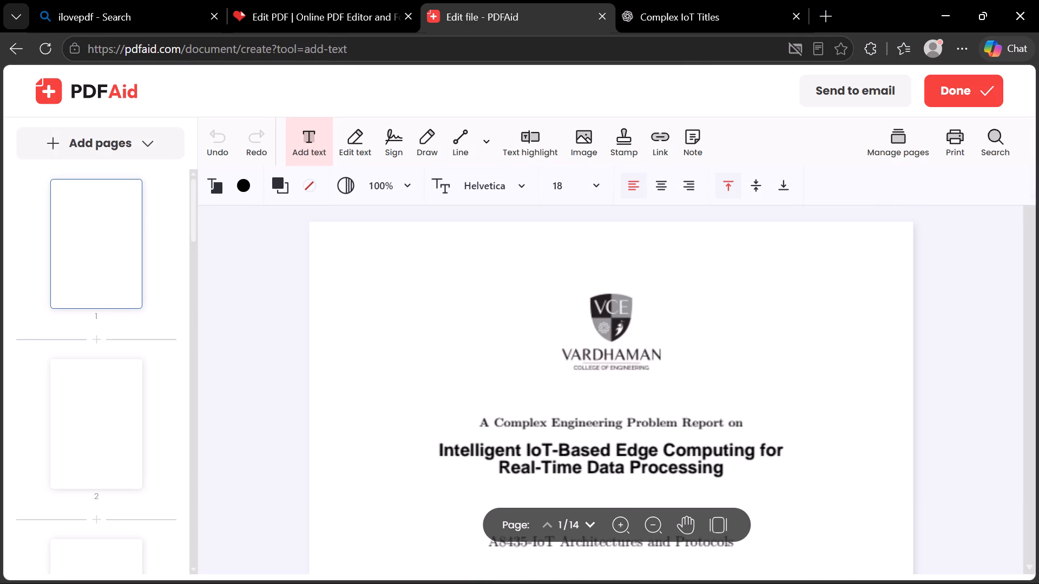
# Request printing of the edited report from the PDF editor.
pyautogui.click(954, 144)
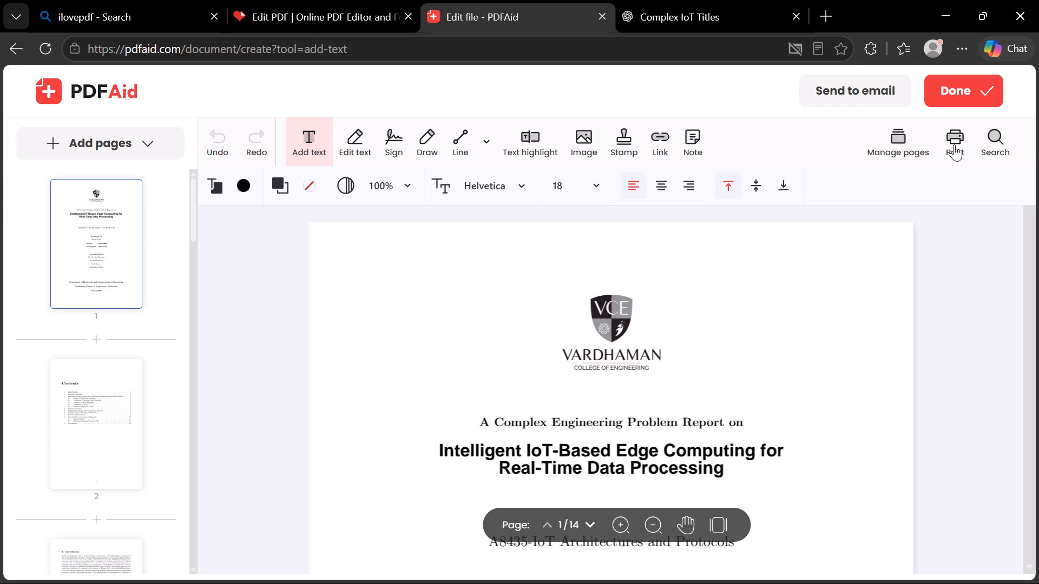
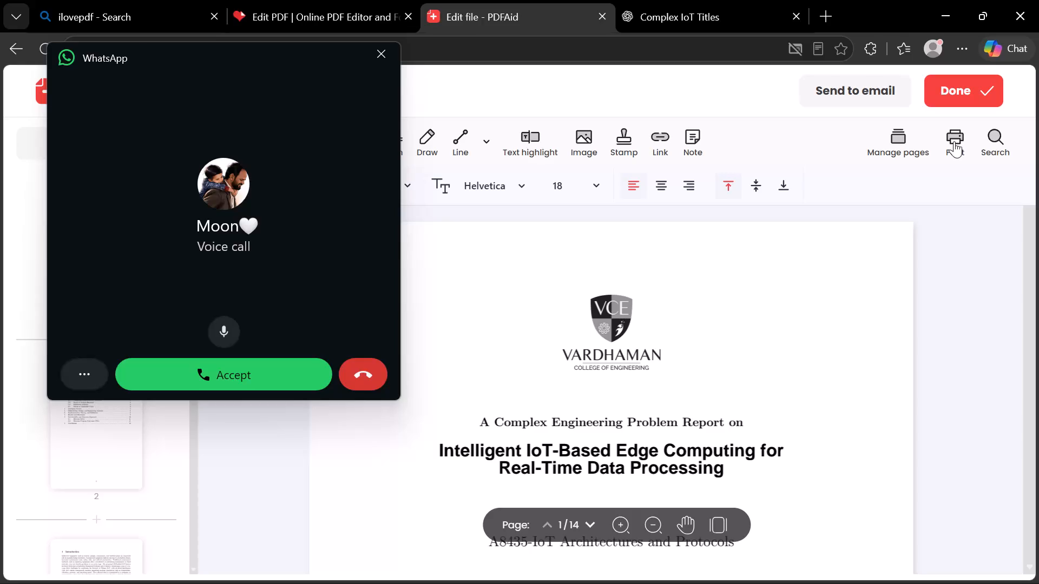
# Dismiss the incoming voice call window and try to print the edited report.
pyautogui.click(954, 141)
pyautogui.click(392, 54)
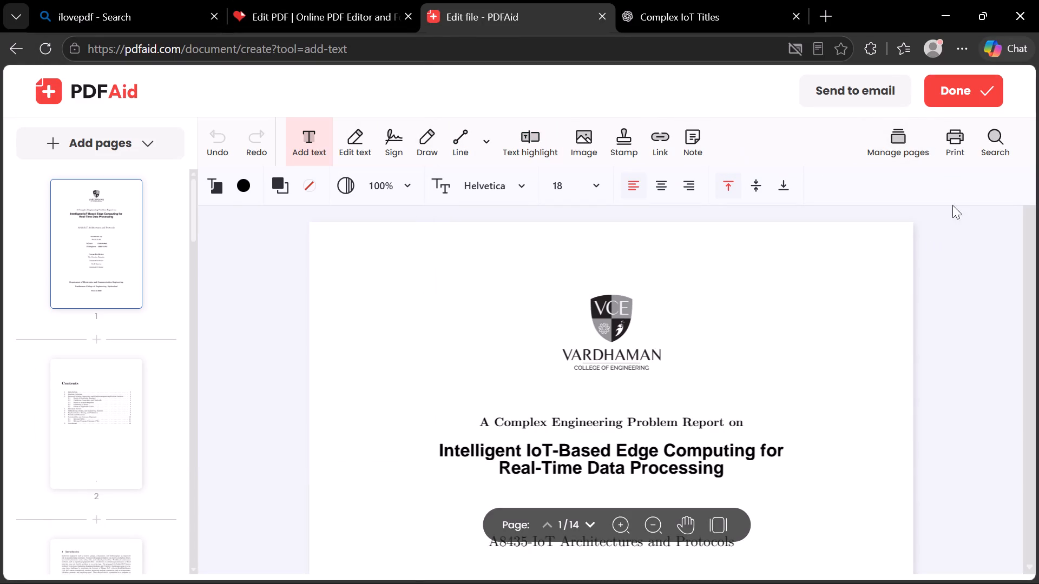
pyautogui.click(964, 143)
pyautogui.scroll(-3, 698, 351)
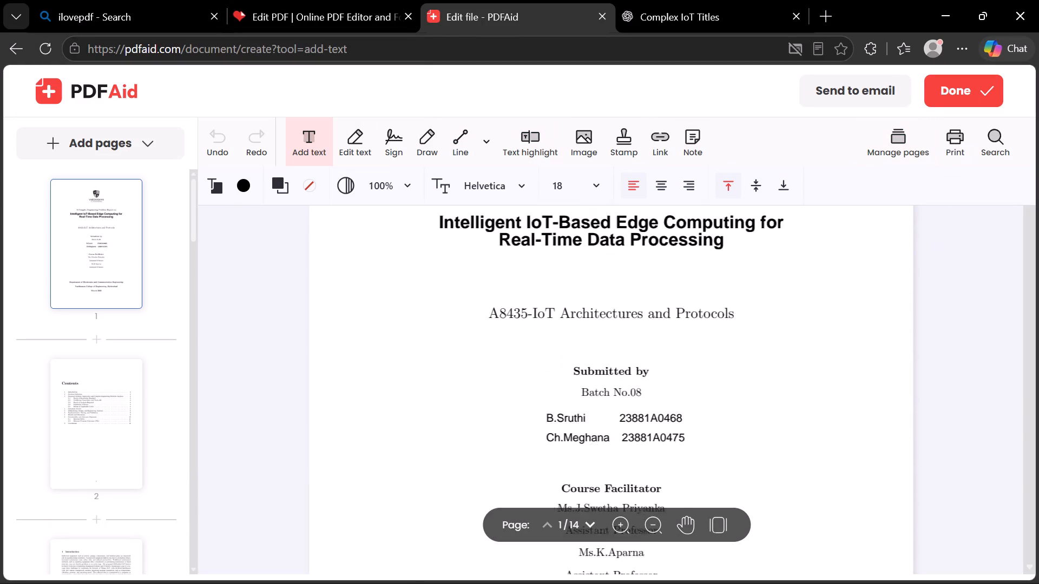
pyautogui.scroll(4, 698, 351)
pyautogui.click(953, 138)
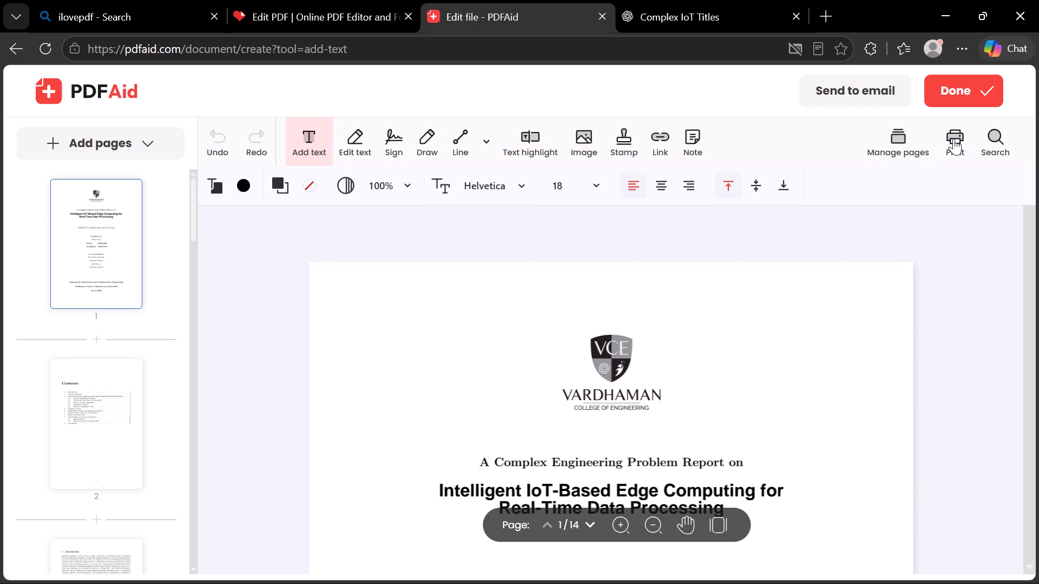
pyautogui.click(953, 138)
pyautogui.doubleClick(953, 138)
# Finish editing and bring up the document's download options, keeping the PDF format and the existing file name.
pyautogui.click(970, 84)
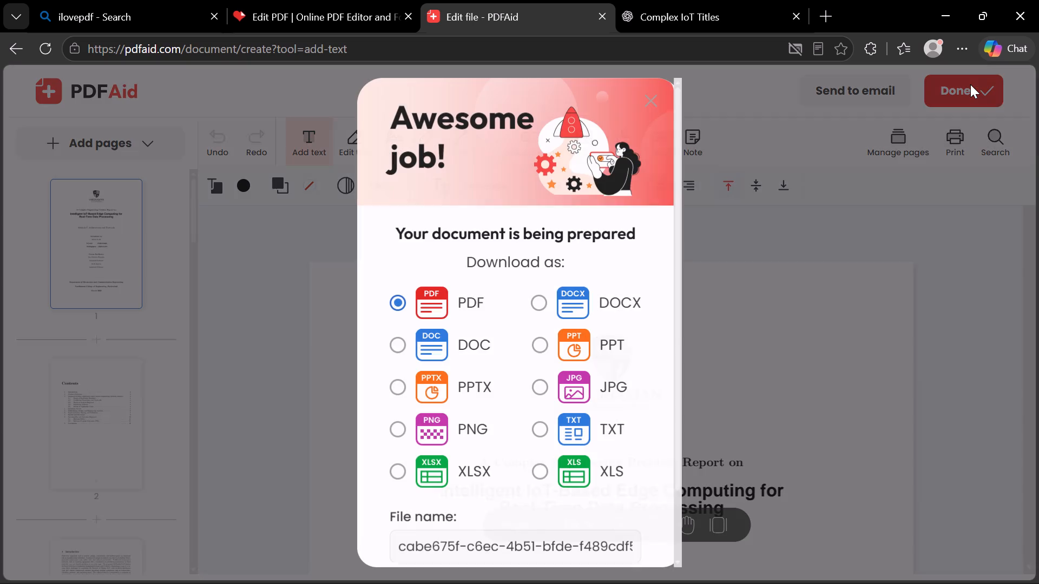
pyautogui.scroll(-5, 515, 429)
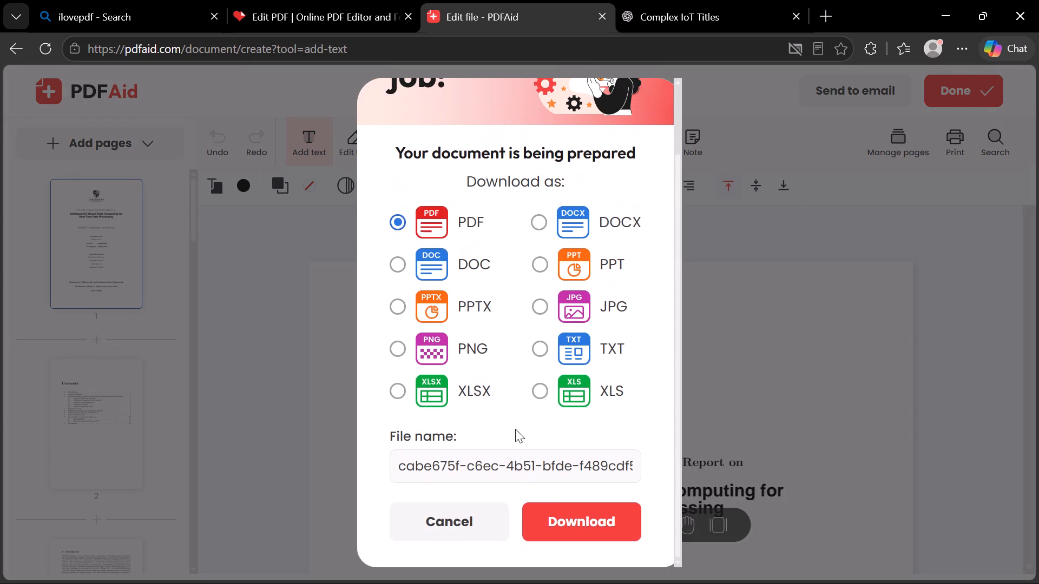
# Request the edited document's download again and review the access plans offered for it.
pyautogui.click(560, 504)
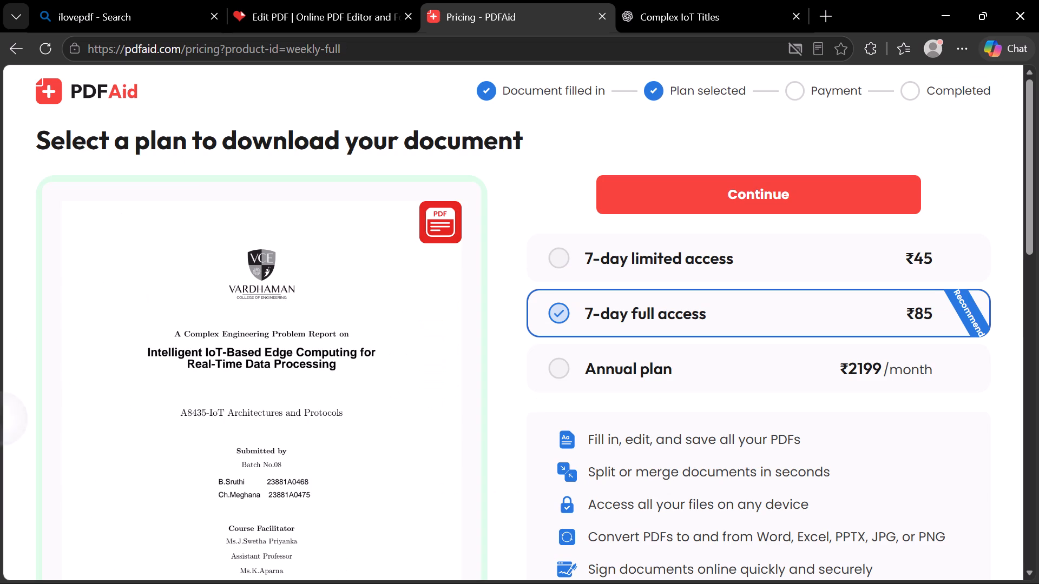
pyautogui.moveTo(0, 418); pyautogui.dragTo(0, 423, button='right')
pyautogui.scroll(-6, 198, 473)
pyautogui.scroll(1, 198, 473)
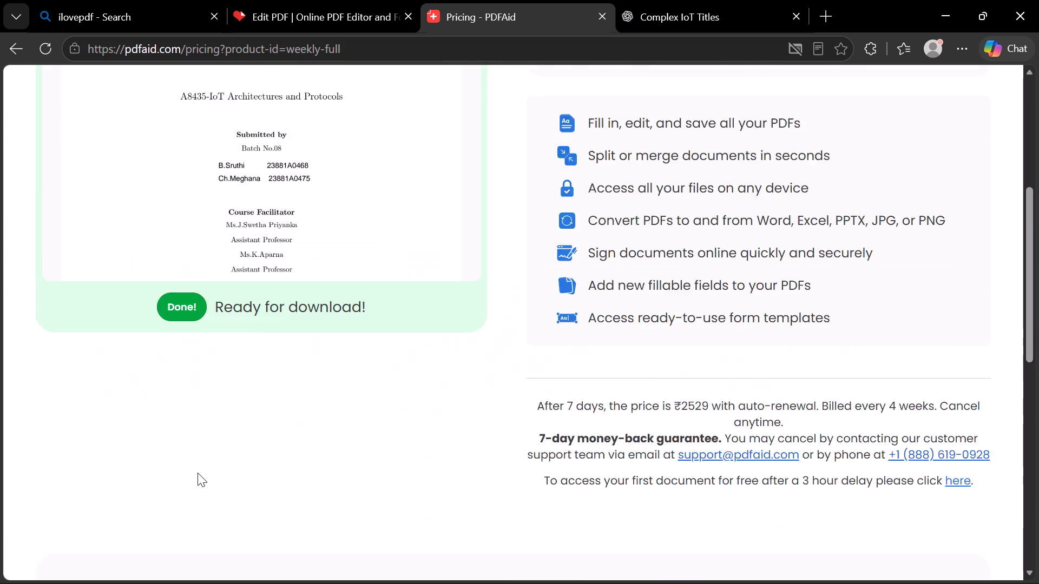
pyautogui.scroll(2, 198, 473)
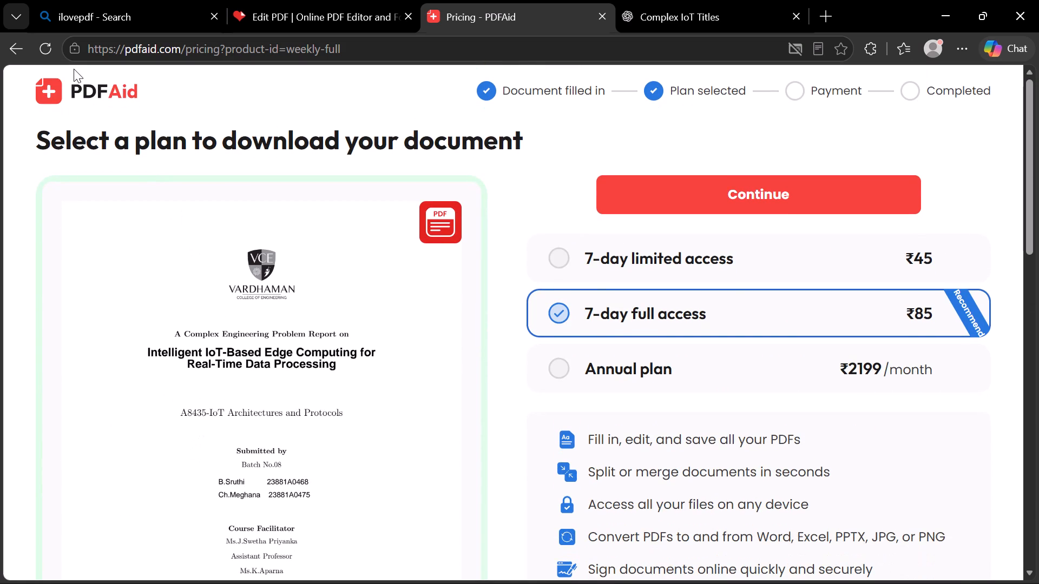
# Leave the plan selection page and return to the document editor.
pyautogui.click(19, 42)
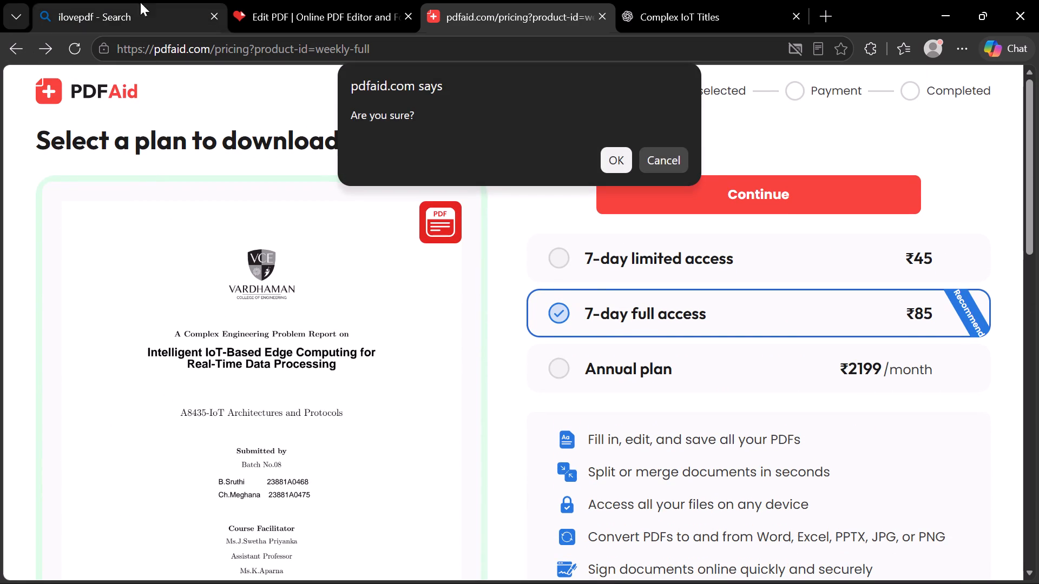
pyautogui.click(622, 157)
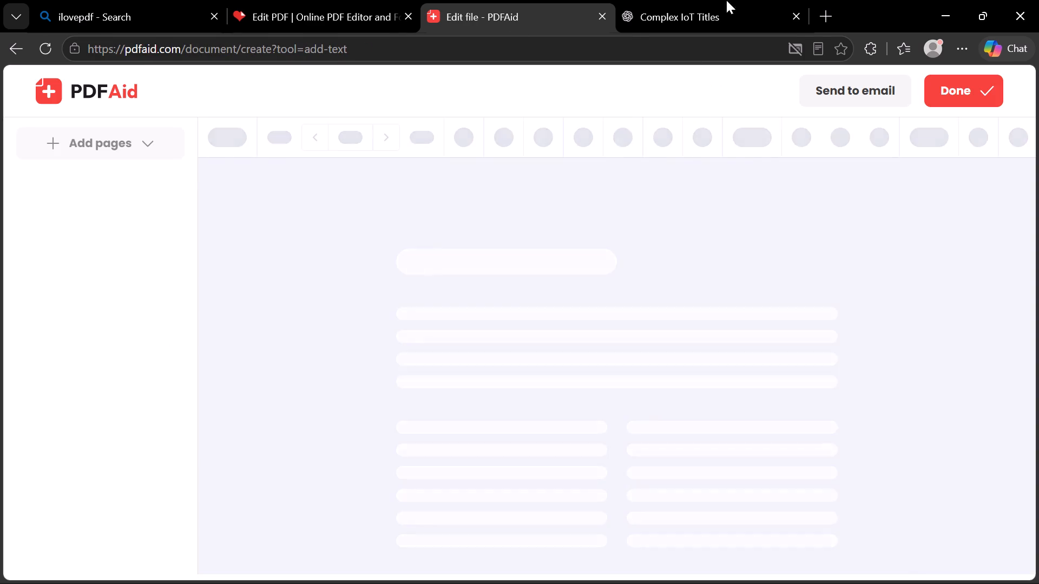
# Search the web for "free pdf editor" in a new tab.
pyautogui.click(824, 10)
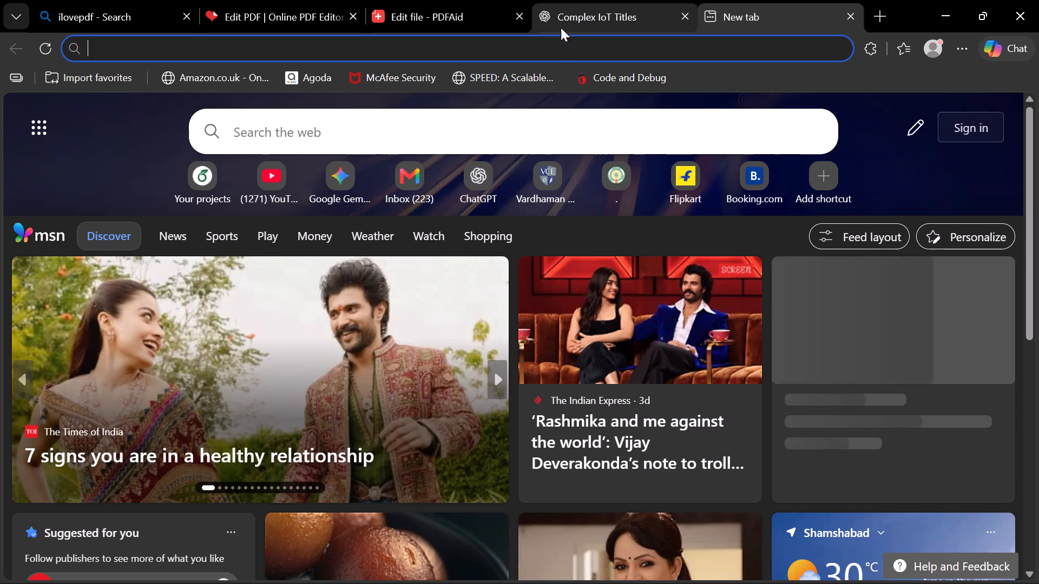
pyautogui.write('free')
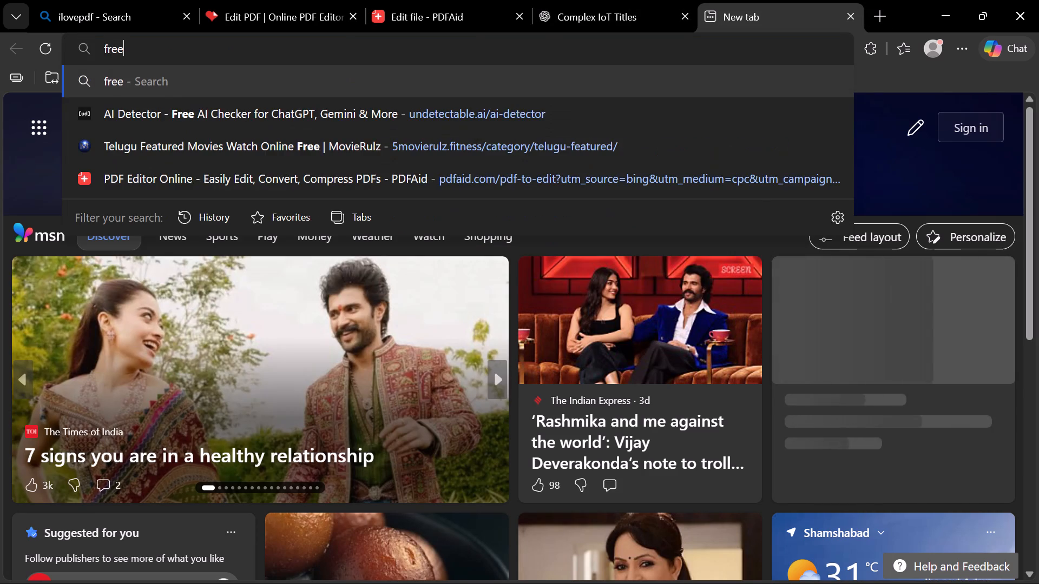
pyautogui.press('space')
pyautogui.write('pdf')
pyautogui.click(395, 112)
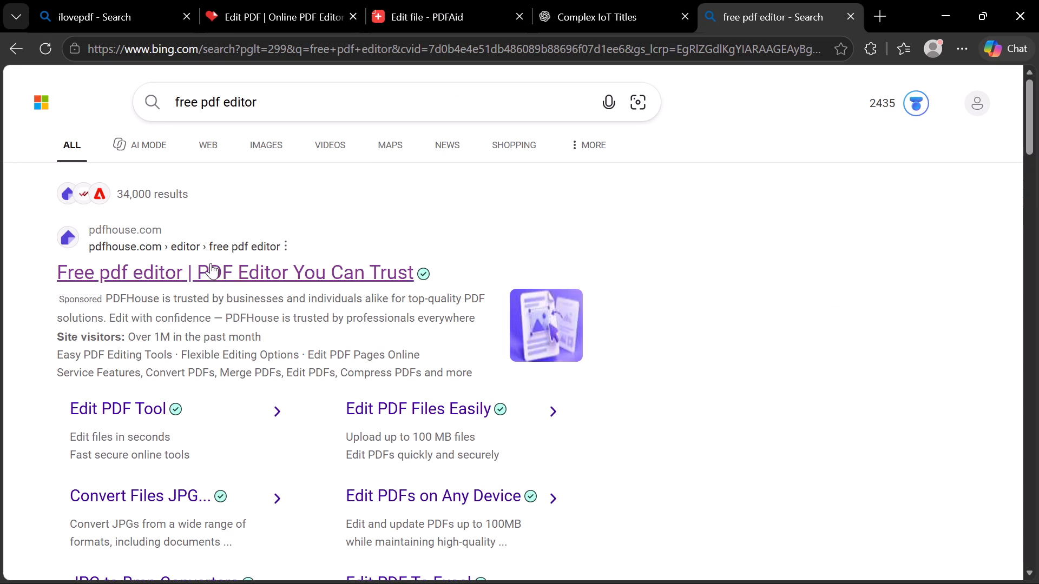
# Open Adobe's free Acrobat PDF tools from the search results.
pyautogui.scroll(-3, 205, 259)
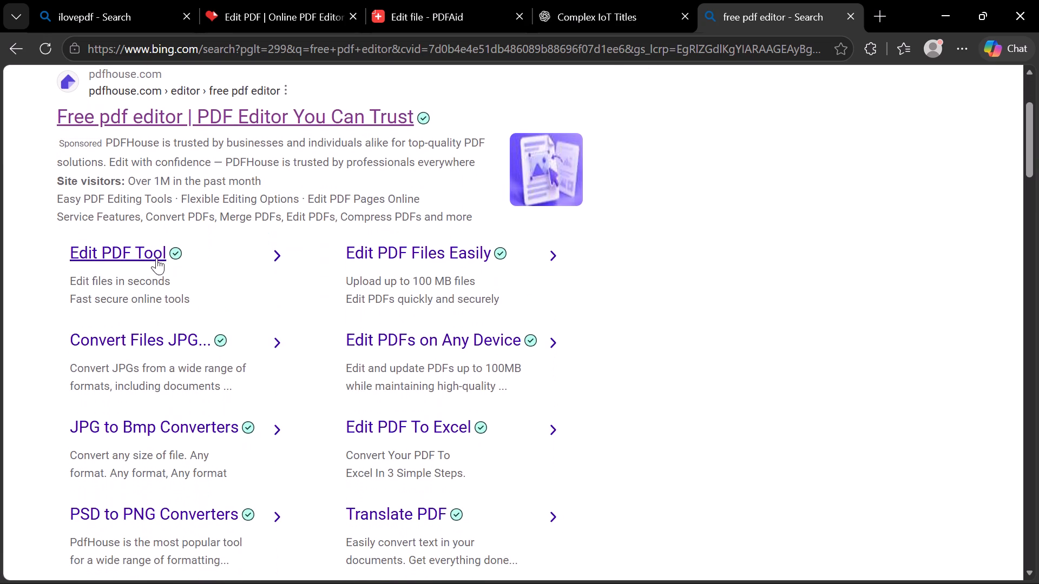
pyautogui.scroll(-5, 156, 258)
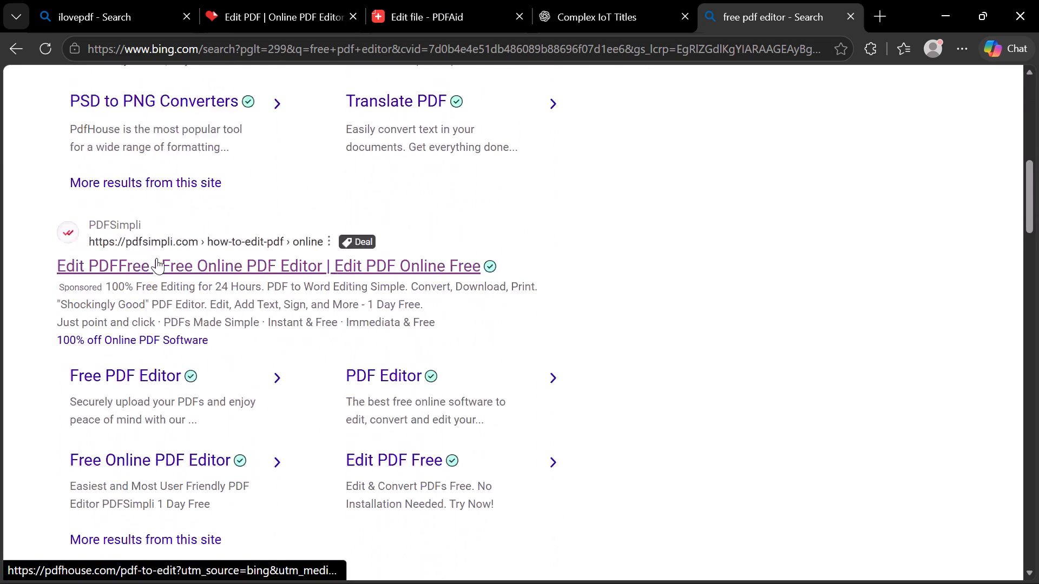
pyautogui.scroll(-1, 156, 258)
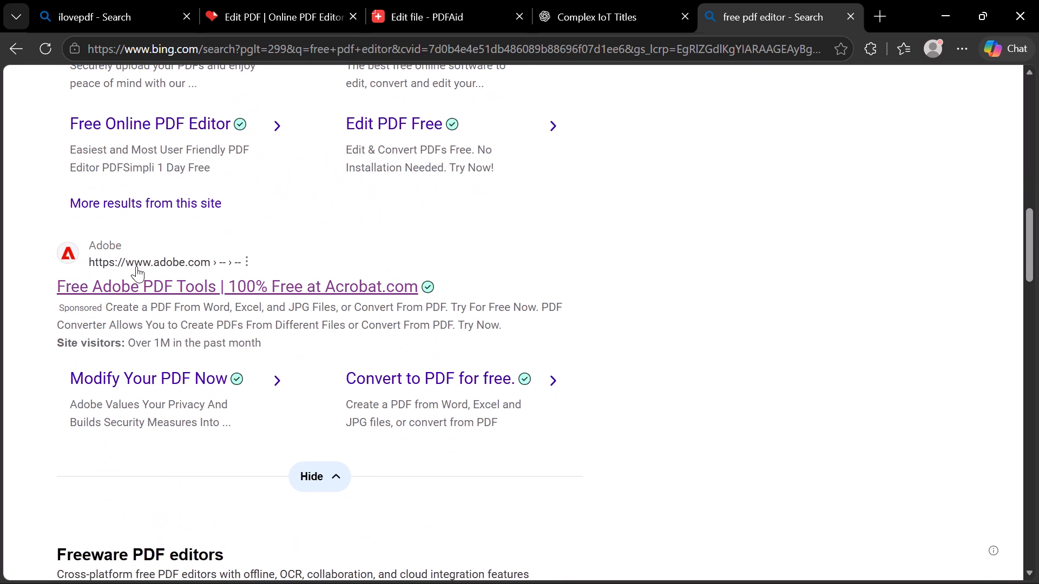
pyautogui.click(136, 266)
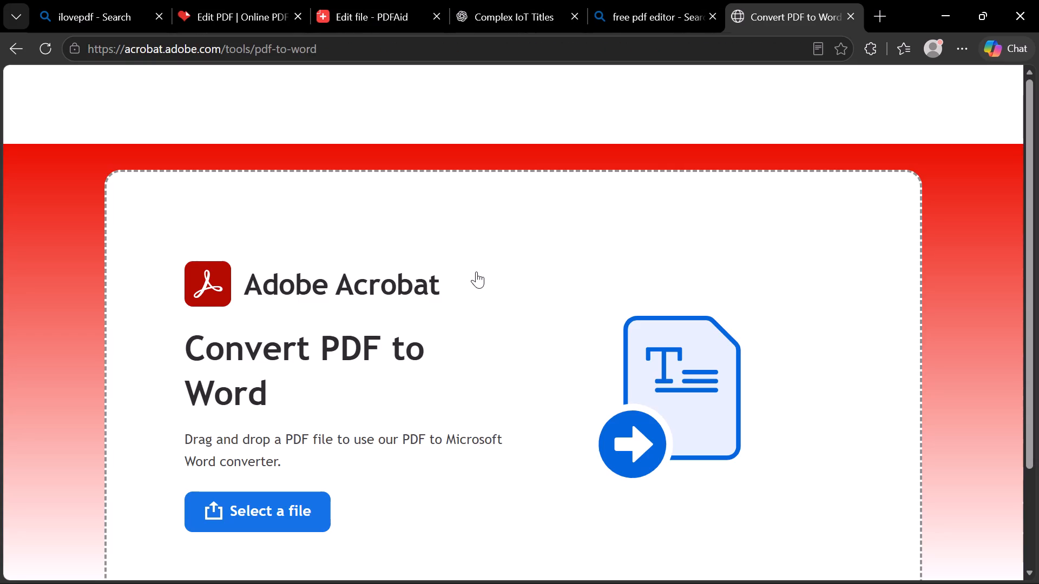
pyautogui.scroll(-1, 476, 271)
pyautogui.click(259, 396)
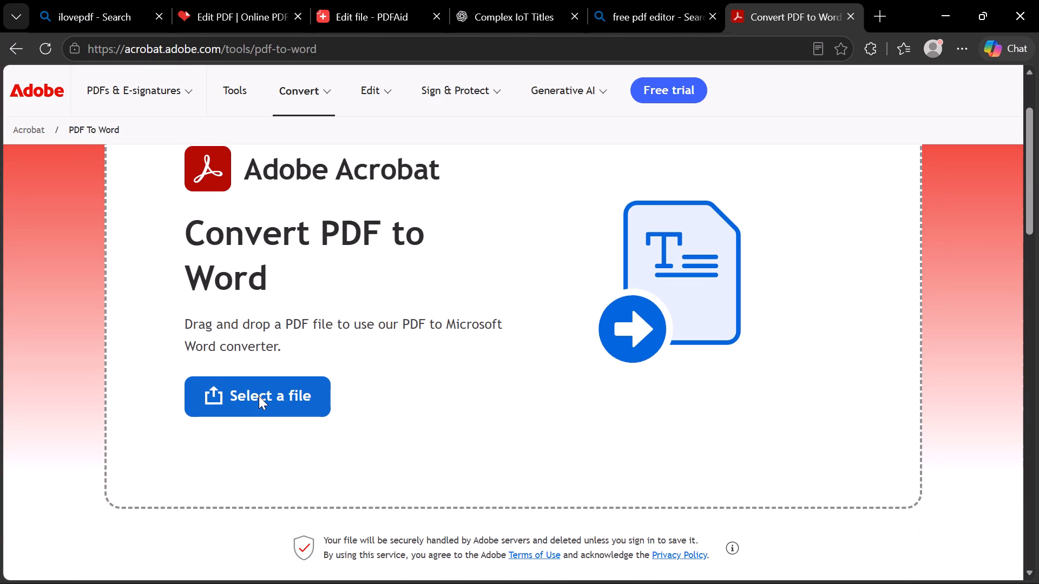
pyautogui.scroll(-1, 257, 189)
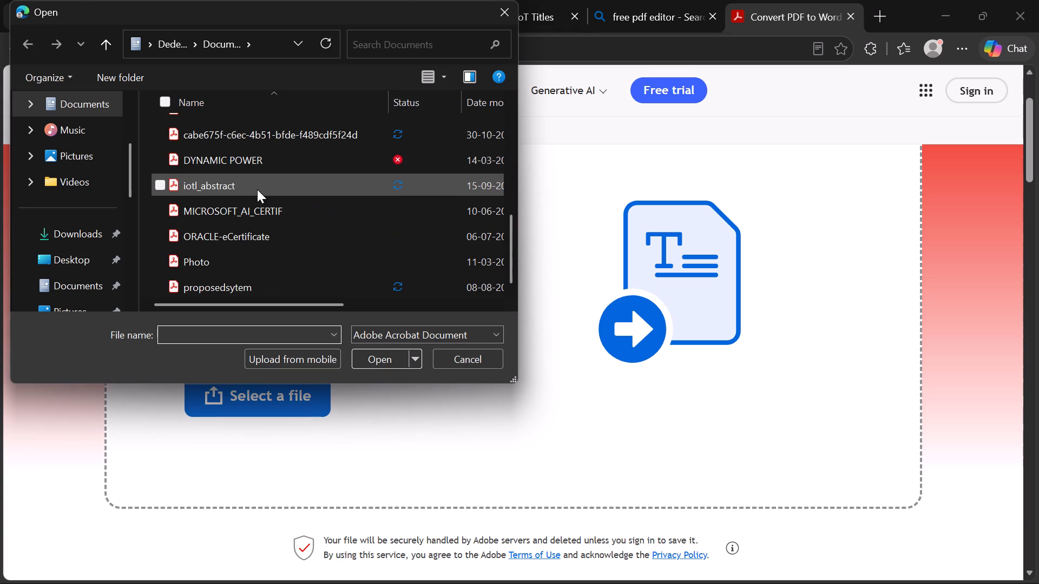
pyautogui.click(261, 138)
pyautogui.click(372, 355)
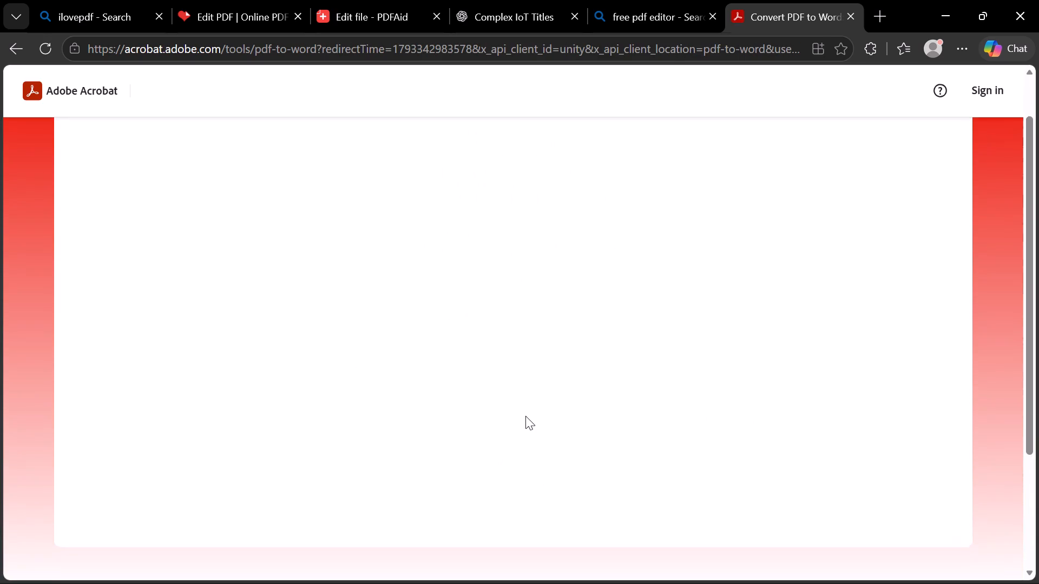
pyautogui.scroll(-4, 525, 416)
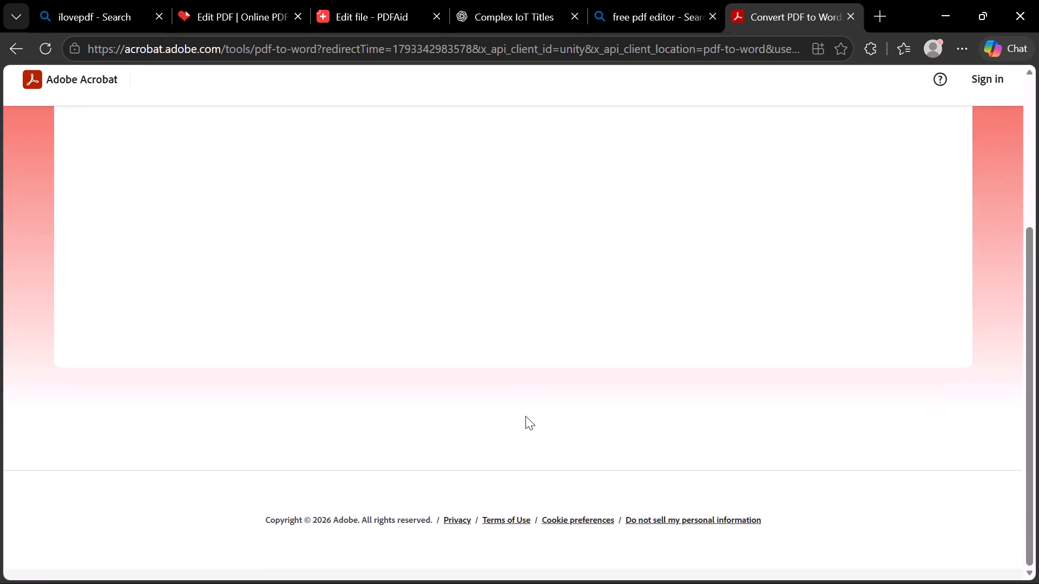
pyautogui.scroll(2, 525, 416)
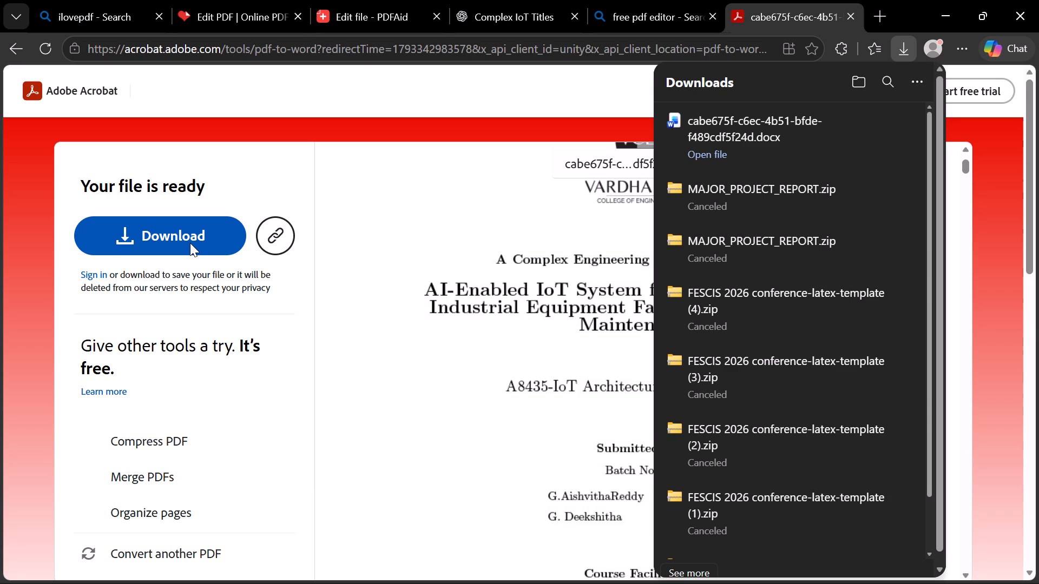
# Open the downloaded DOCX report in Word and enable editing.
pyautogui.doubleClick(734, 125)
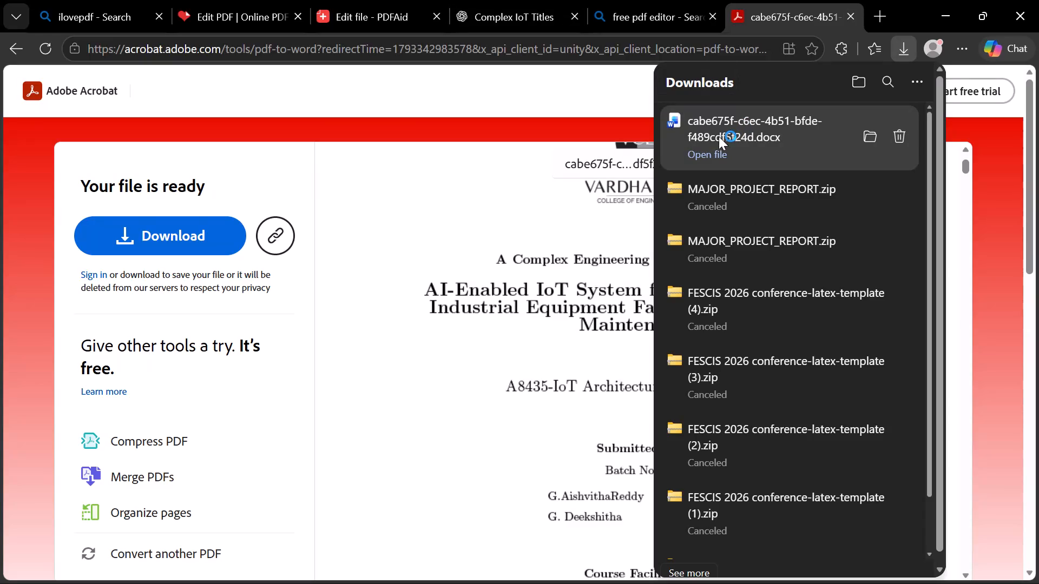
pyautogui.doubleClick(707, 151)
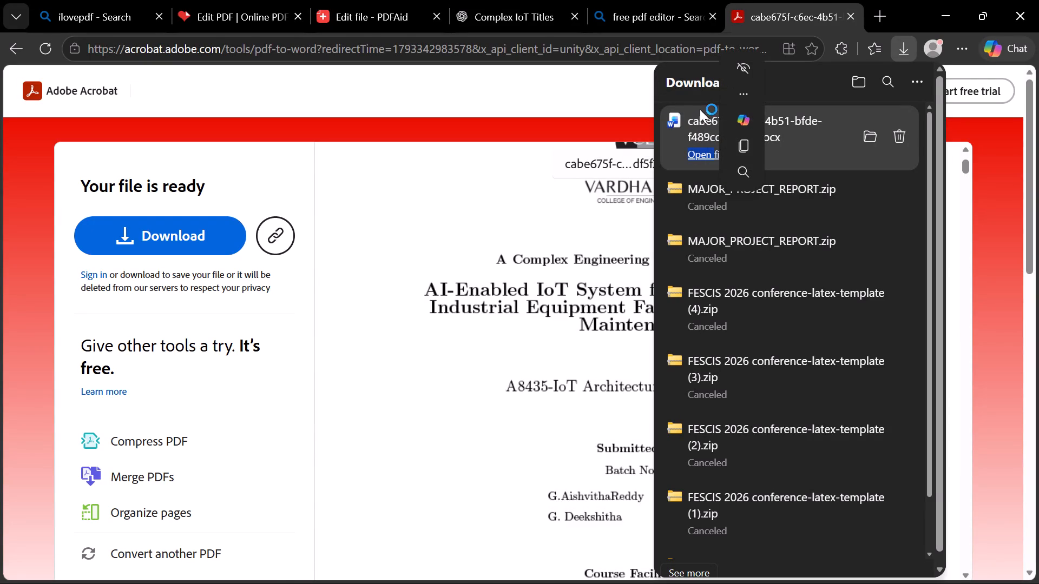
pyautogui.scroll(-1, 516, 314)
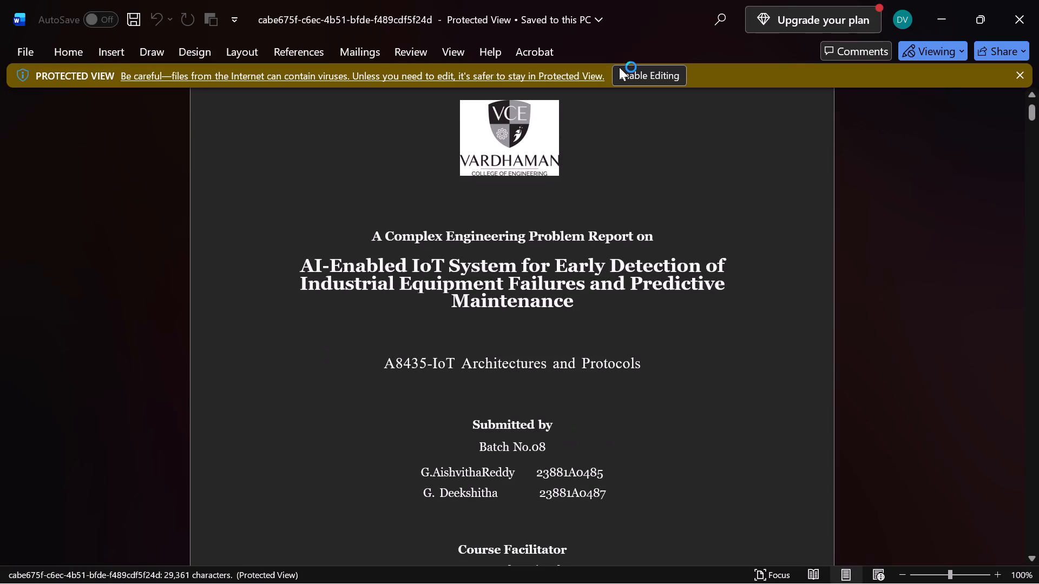
pyautogui.click(637, 74)
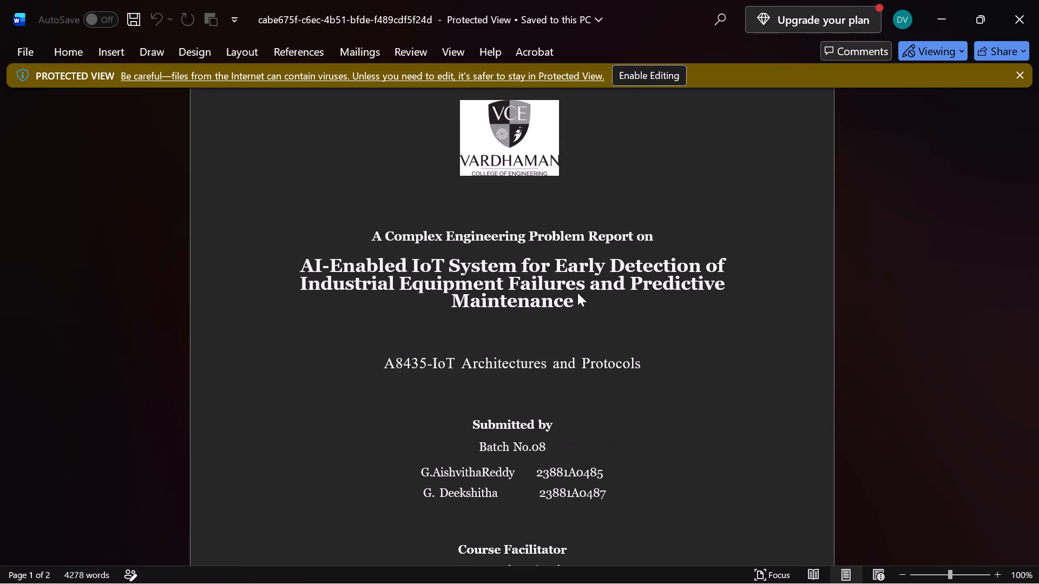
# Replace the cover page's report title with the copied "Intelligent IoT-Based Edge Computing for Real-Time Data Processing".
pyautogui.click(592, 440)
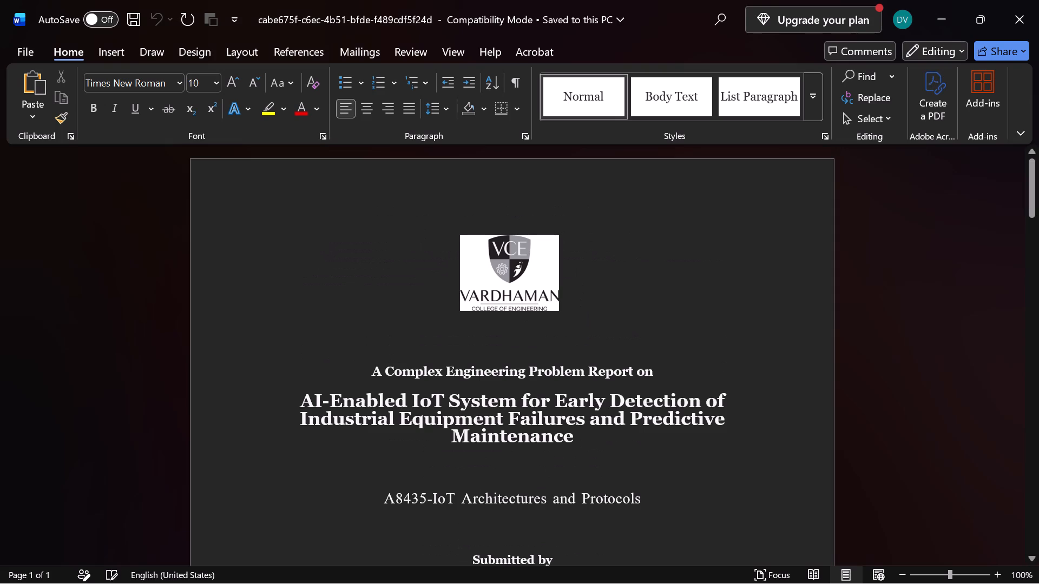
pyautogui.press('BackSpace')
pyautogui.press('BackSpace')
pyautogui.press('BackSpace')
pyautogui.press('BackSpace')
pyautogui.press('BackSpace')
pyautogui.press('BackSpace')
pyautogui.press('BackSpace')
pyautogui.press('BackSpace')
pyautogui.press('BackSpace')
pyautogui.press('BackSpace')
pyautogui.press('BackSpace')
pyautogui.press('BackSpace')
pyautogui.press('BackSpace')
pyautogui.press('BackSpace')
pyautogui.press('BackSpace')
pyautogui.press('BackSpace')
pyautogui.press('BackSpace')
pyautogui.press('BackSpace')
pyautogui.press('BackSpace')
pyautogui.press('BackSpace')
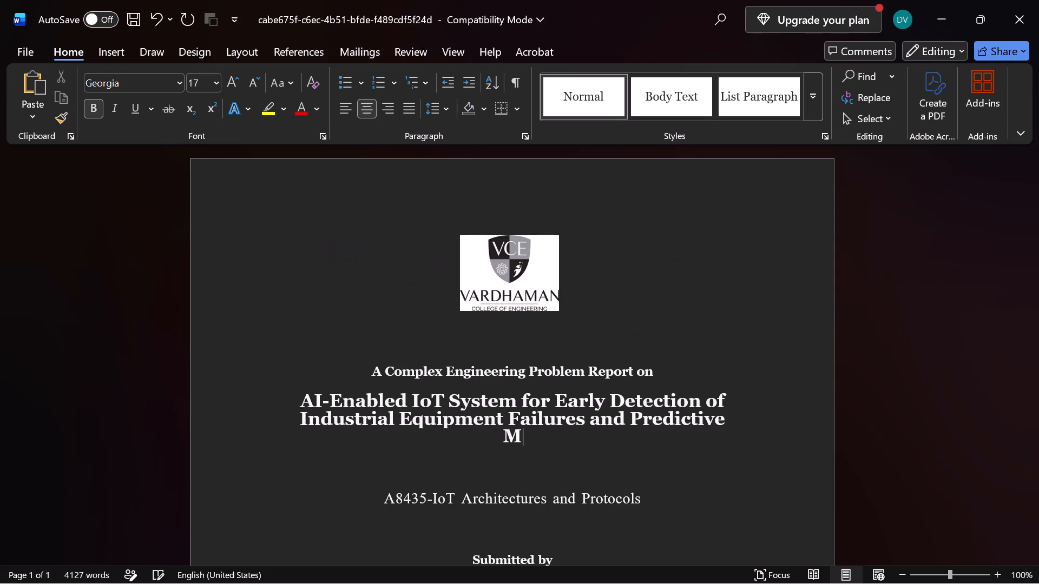
pyautogui.press('BackSpace')
pyautogui.press('BackSpace')
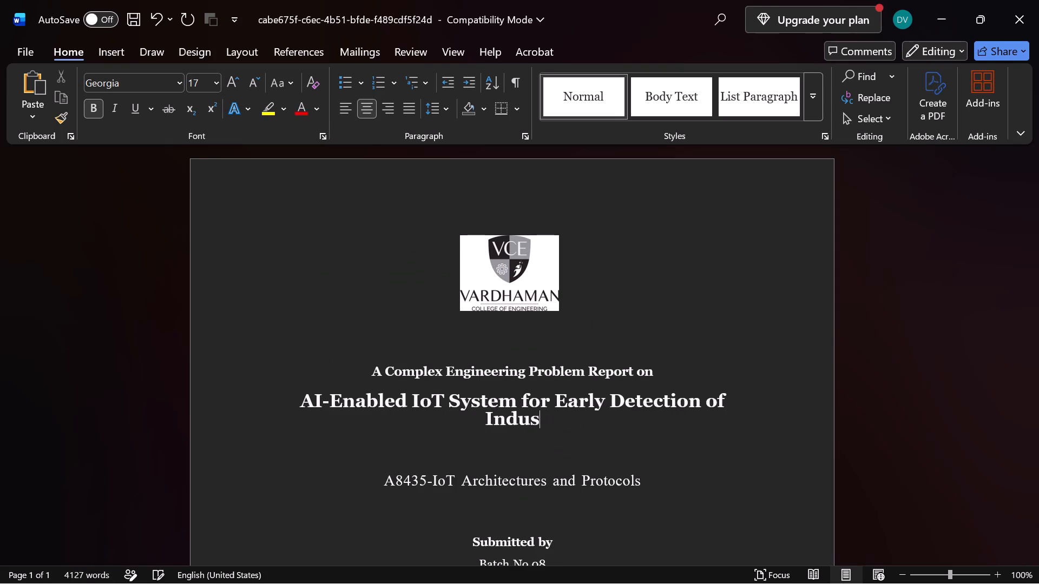
pyautogui.press('BackSpace')
pyautogui.press('BackSpace')
pyautogui.press('BackSpace')
pyautogui.press('BackSpace')
pyautogui.press('BackSpace')
pyautogui.press('BackSpace')
pyautogui.press('BackSpace')
pyautogui.press('BackSpace')
pyautogui.press('BackSpace')
pyautogui.press('BackSpace')
pyautogui.press('BackSpace')
pyautogui.press('BackSpace')
pyautogui.press('BackSpace')
pyautogui.press('BackSpace')
pyautogui.press('BackSpace')
pyautogui.press('BackSpace')
pyautogui.press('BackSpace')
pyautogui.press('BackSpace')
pyautogui.press('BackSpace')
pyautogui.press('BackSpace')
pyautogui.press('BackSpace')
pyautogui.press('BackSpace')
pyautogui.press('BackSpace')
pyautogui.press('BackSpace')
pyautogui.press('BackSpace')
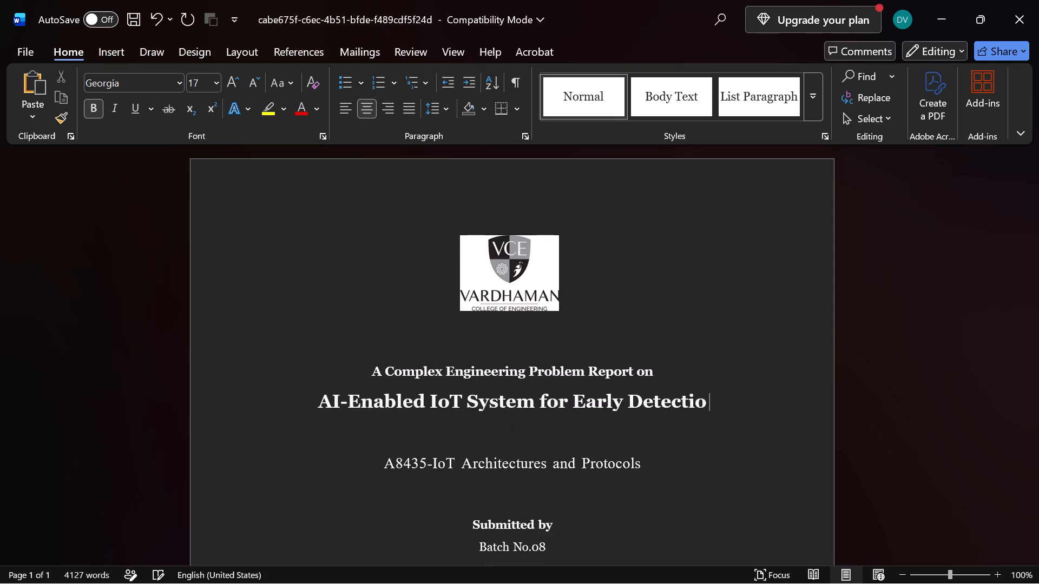
pyautogui.press('BackSpace')
pyautogui.press('BackSpace')
pyautogui.press('BackSpace')
pyautogui.press('BackSpace')
pyautogui.press('BackSpace')
pyautogui.press('BackSpace')
pyautogui.press('BackSpace')
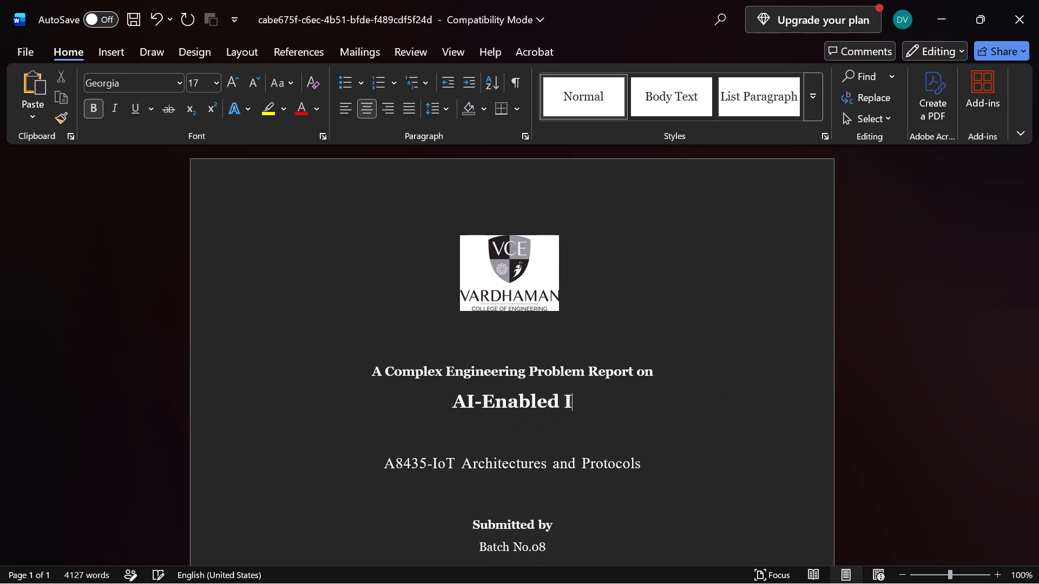
pyautogui.press('BackSpace')
pyautogui.press('BackSpace')
pyautogui.press('BackSpace')
pyautogui.press('BackSpace')
pyautogui.press('BackSpace')
pyautogui.press('BackSpace')
pyautogui.press('BackSpace')
pyautogui.press('BackSpace')
pyautogui.press('BackSpace')
pyautogui.press('BackSpace')
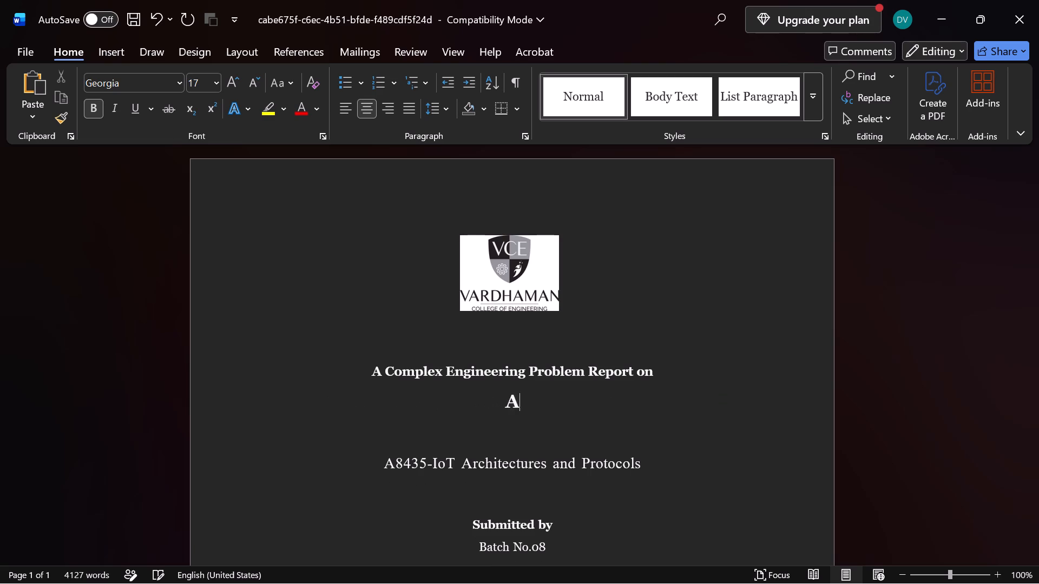
pyautogui.press('BackSpace')
pyautogui.hotkey('ctrl', 'v')
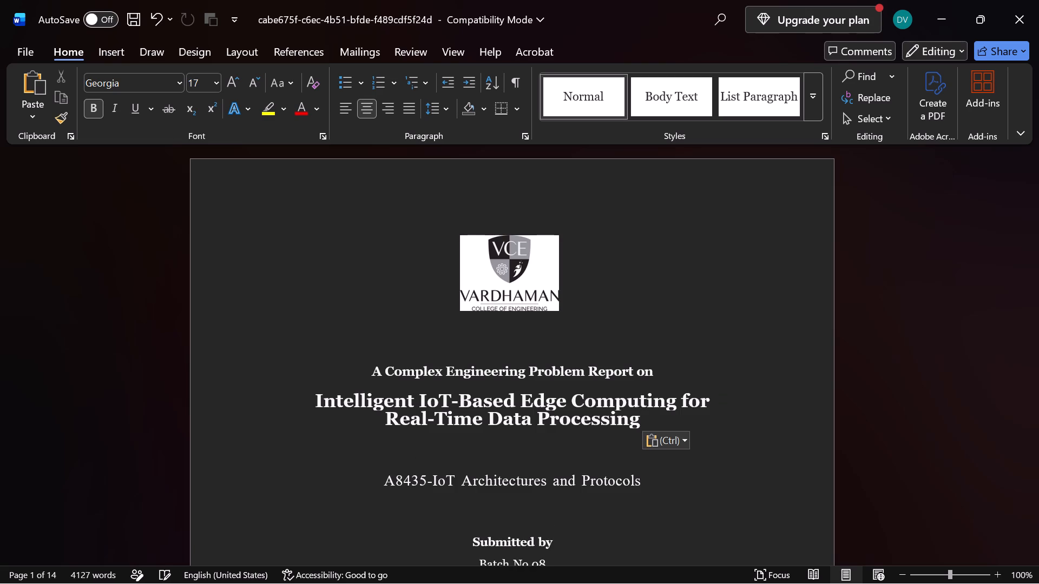
# Replace the first student entry under Batch No.08 with the new student's name and roll number.
pyautogui.scroll(-4, 590, 412)
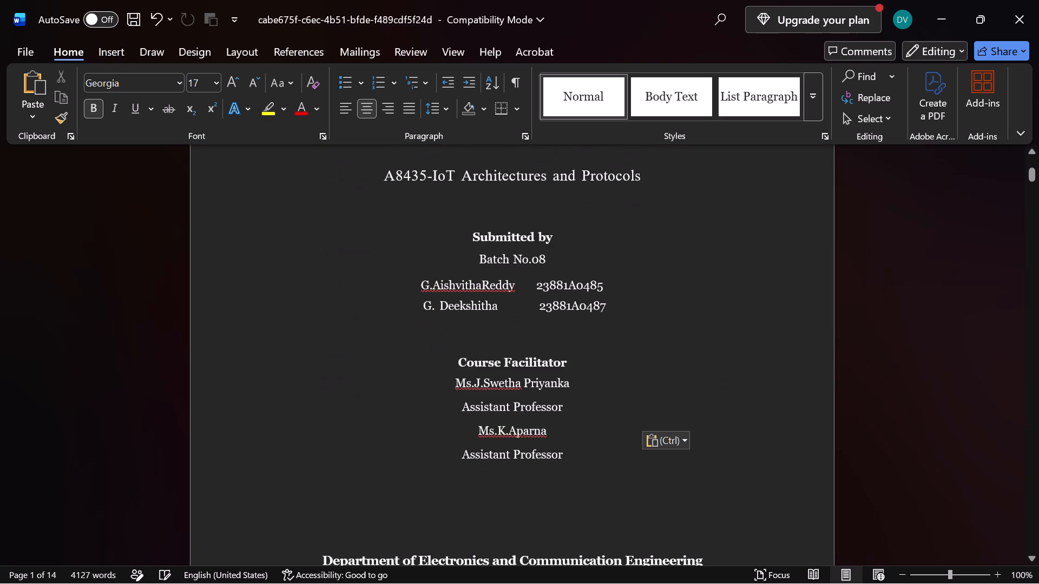
pyautogui.click(607, 282)
pyautogui.press('BackSpace')
pyautogui.press('BackSpace')
pyautogui.press('BackSpace')
pyautogui.press('BackSpace')
pyautogui.press('BackSpace')
pyautogui.press('BackSpace')
pyautogui.press('BackSpace')
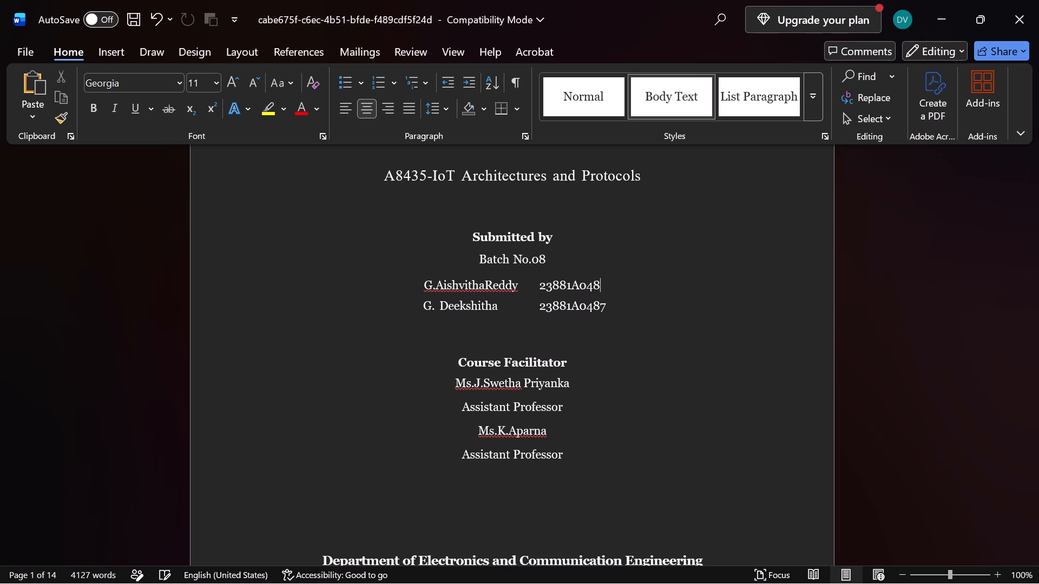
pyautogui.press('BackSpace')
pyautogui.press('BackSpace')
pyautogui.press('BackSpace')
pyautogui.press('BackSpace')
pyautogui.press('BackSpace')
pyautogui.press('BackSpace')
pyautogui.press('BackSpace')
pyautogui.press('BackSpace')
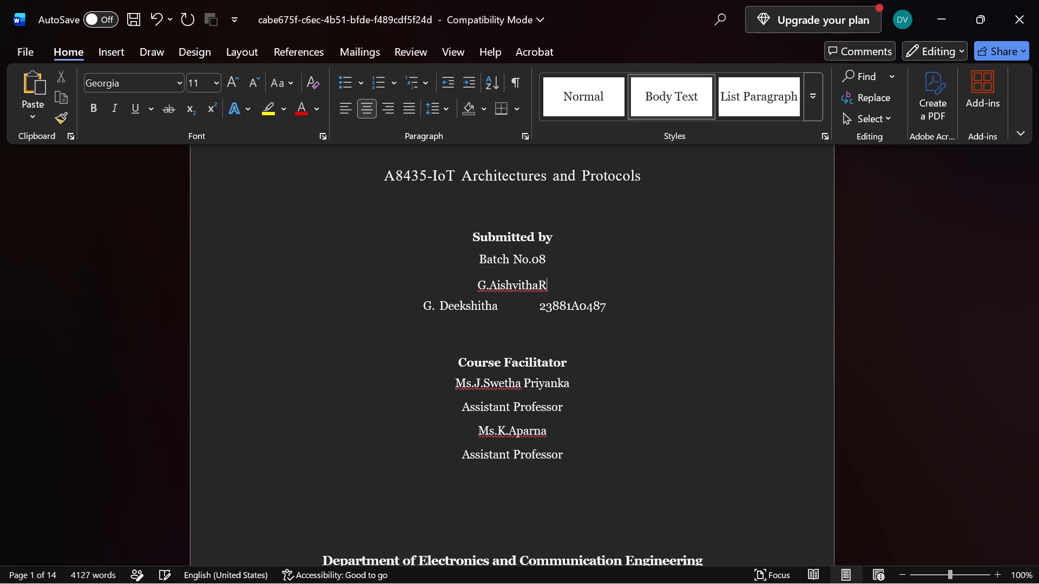
pyautogui.press('BackSpace')
pyautogui.press('BackSpace')
pyautogui.press('BackSpace')
pyautogui.press('BackSpace')
pyautogui.press('BackSpace')
pyautogui.press('BackSpace')
pyautogui.press('BackSpace')
pyautogui.press('BackSpace')
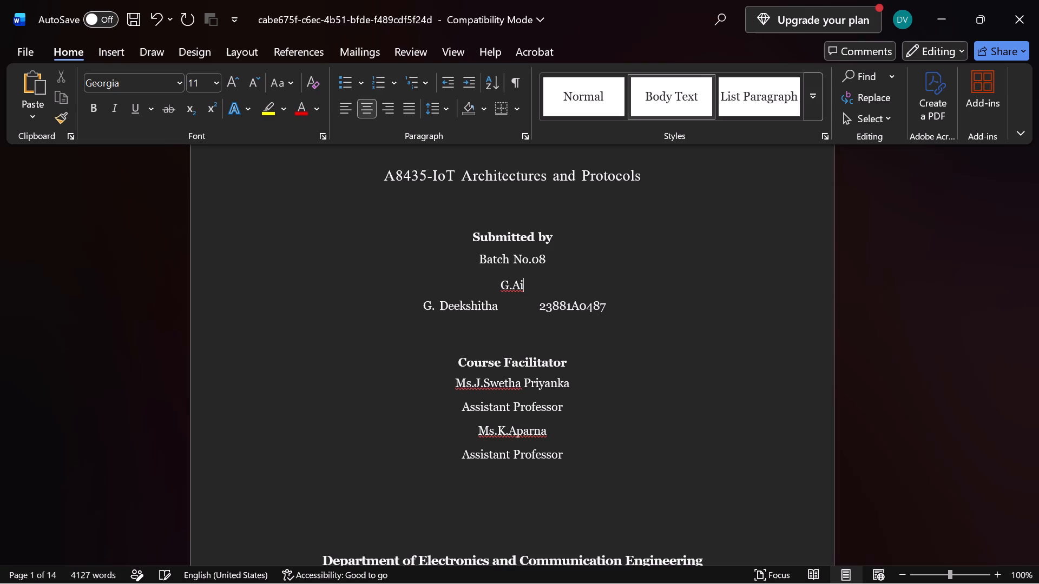
pyautogui.press('BackSpace')
pyautogui.press('BackSpace')
pyautogui.press('BackSpace')
pyautogui.press('BackSpace')
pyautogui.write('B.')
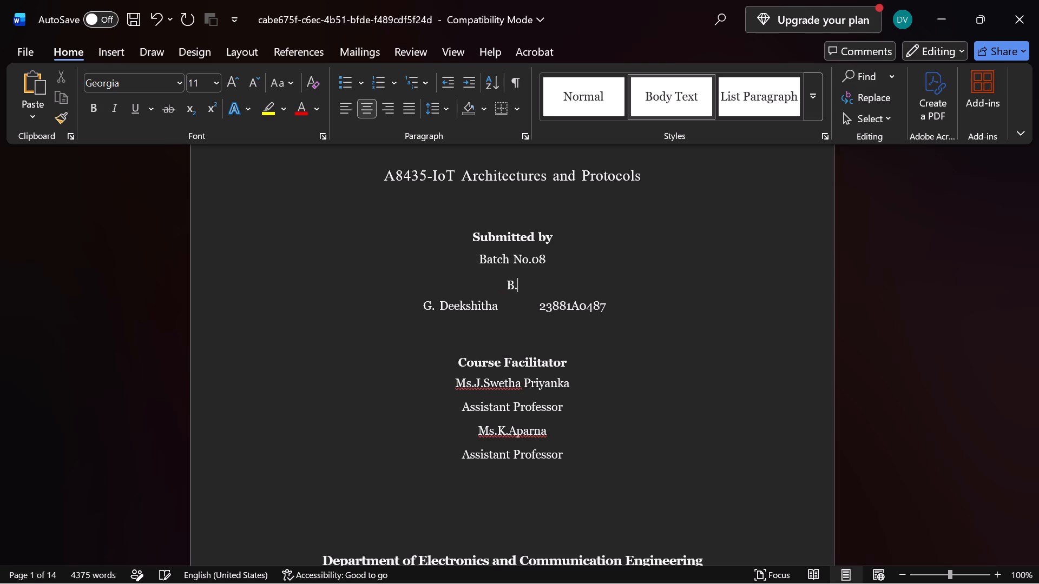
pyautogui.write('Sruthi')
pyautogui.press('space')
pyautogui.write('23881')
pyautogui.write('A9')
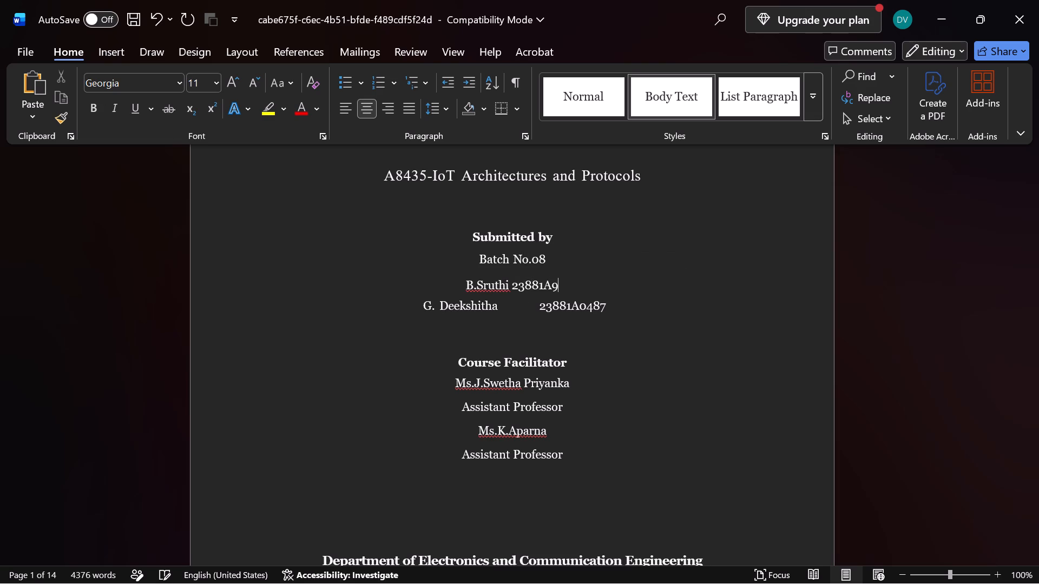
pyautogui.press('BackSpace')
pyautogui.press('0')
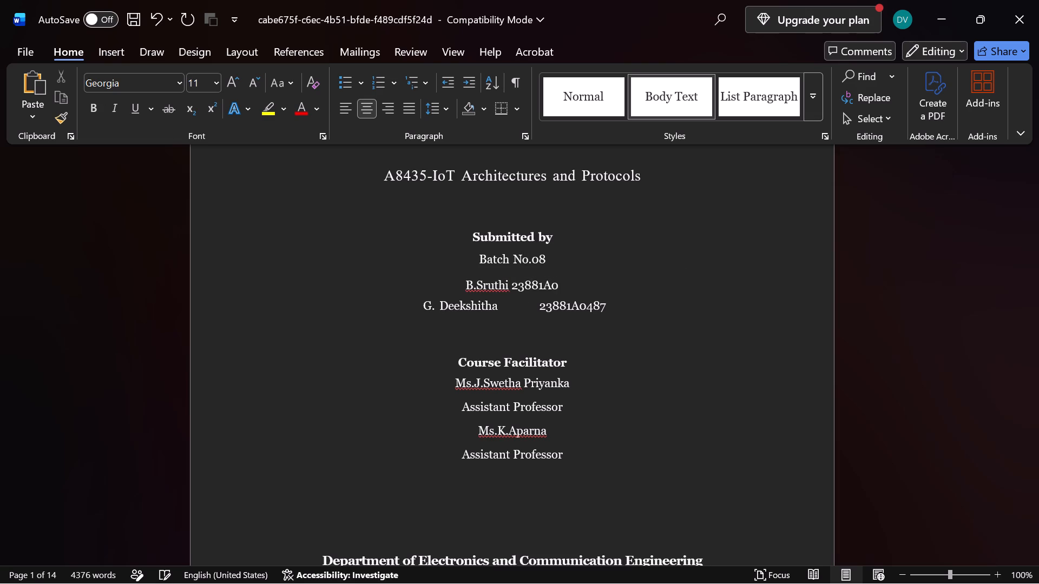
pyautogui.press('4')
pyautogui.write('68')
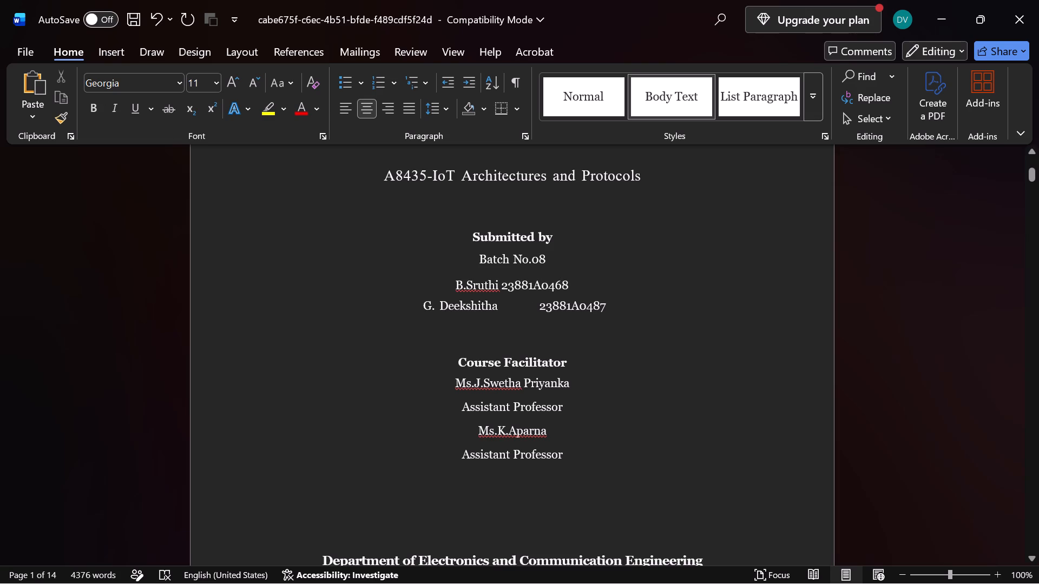
# Widen the gap between the first student's name and roll number with spaces to form two columns.
pyautogui.click(503, 288)
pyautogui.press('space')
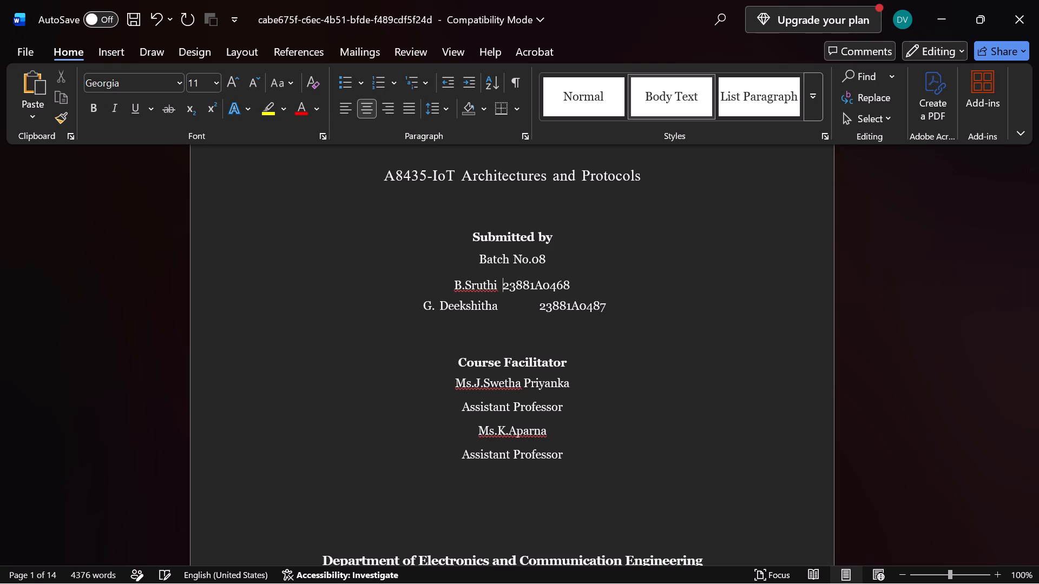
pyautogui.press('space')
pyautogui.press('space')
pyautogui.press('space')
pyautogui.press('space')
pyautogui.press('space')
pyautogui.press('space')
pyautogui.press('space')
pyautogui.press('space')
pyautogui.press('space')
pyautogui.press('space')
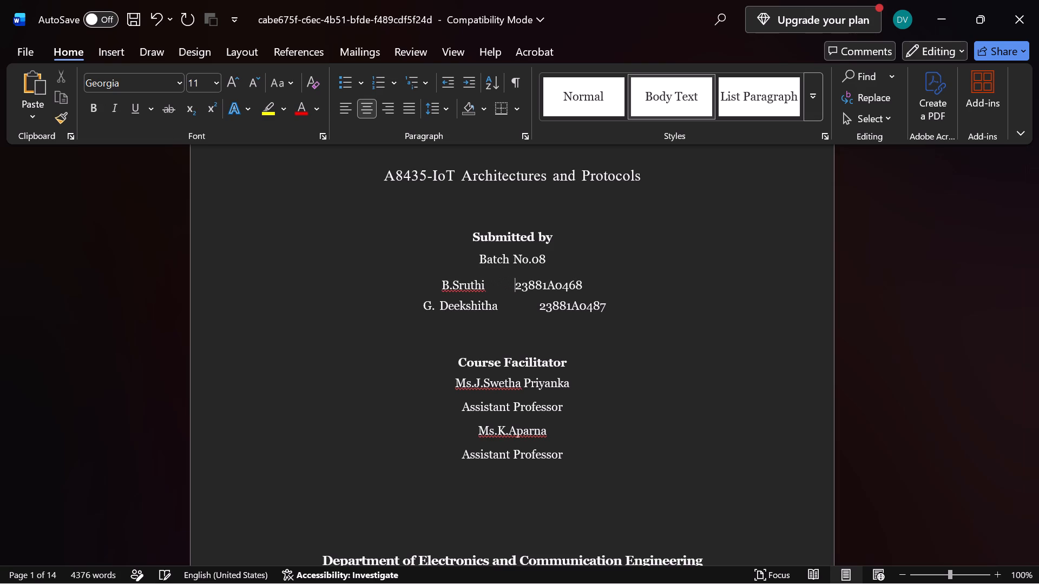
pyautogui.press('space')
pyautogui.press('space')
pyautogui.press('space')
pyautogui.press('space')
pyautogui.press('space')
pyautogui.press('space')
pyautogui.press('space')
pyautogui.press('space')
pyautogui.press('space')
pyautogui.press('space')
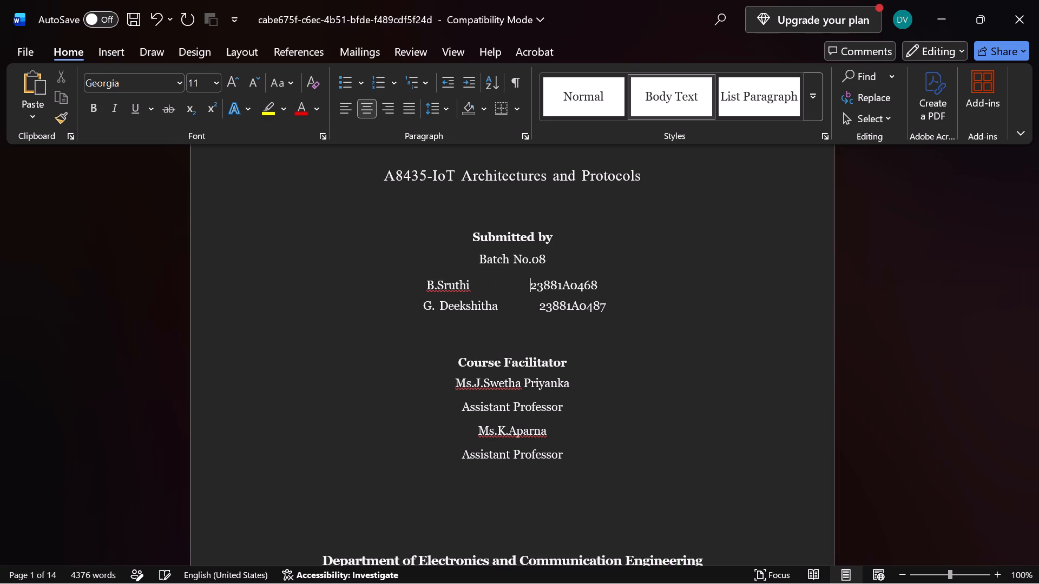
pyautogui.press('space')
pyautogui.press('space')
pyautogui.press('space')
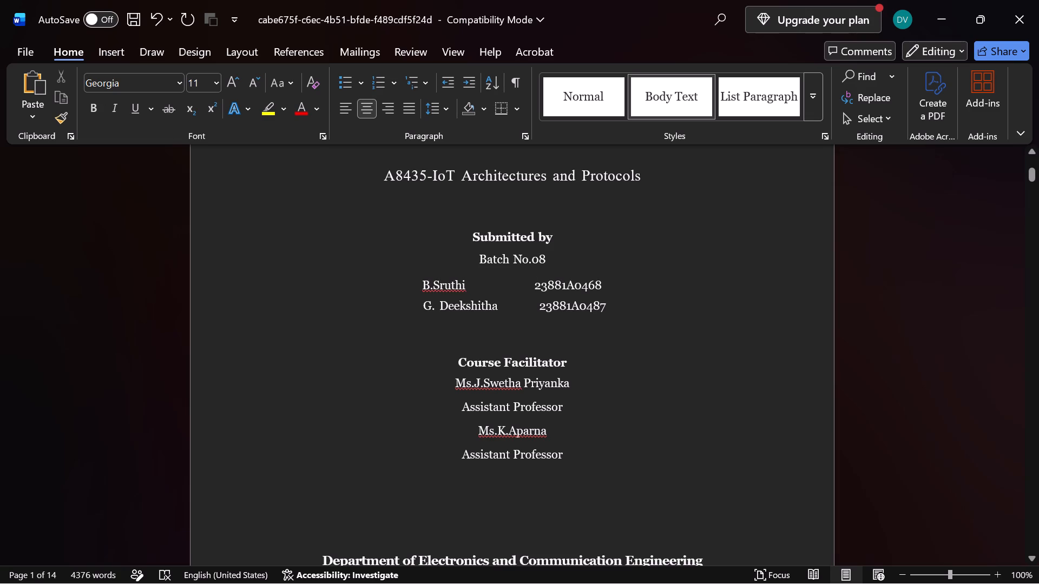
pyautogui.press('BackSpace')
pyautogui.press('BackSpace')
pyautogui.press('BackSpace')
pyautogui.press('BackSpace')
pyautogui.press('BackSpace')
pyautogui.press('BackSpace')
pyautogui.press('BackSpace')
pyautogui.press('BackSpace')
pyautogui.press('BackSpace')
pyautogui.press('BackSpace')
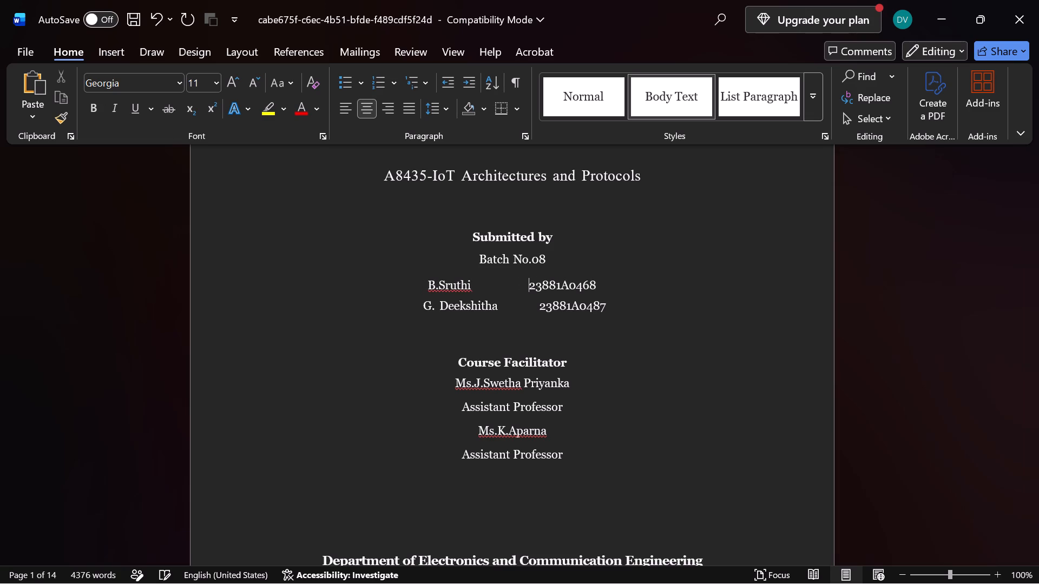
pyautogui.press('BackSpace')
# Replace the second student entry under Batch No.08 with the new student's name, indented under the first name and followed by a gap of spaces.
pyautogui.click(619, 306)
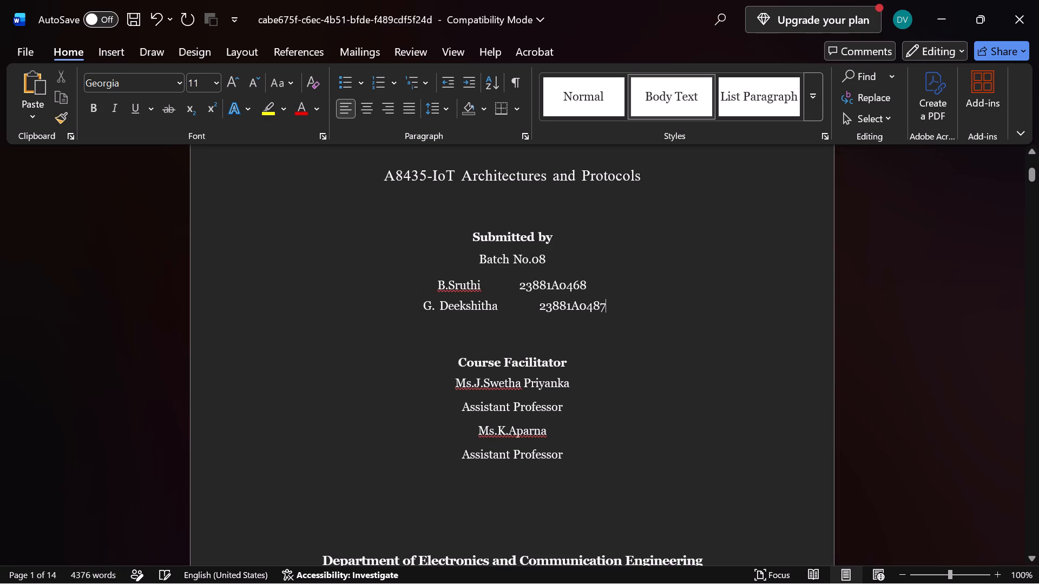
pyautogui.press('BackSpace')
pyautogui.press('BackSpace')
pyautogui.press('BackSpace')
pyautogui.press('BackSpace')
pyautogui.press('BackSpace')
pyautogui.press('BackSpace')
pyautogui.press('BackSpace')
pyautogui.press('BackSpace')
pyautogui.press('BackSpace')
pyautogui.press('BackSpace')
pyautogui.press('BackSpace')
pyautogui.press('BackSpace')
pyautogui.press('BackSpace')
pyautogui.press('BackSpace')
pyautogui.press('BackSpace')
pyautogui.press('BackSpace')
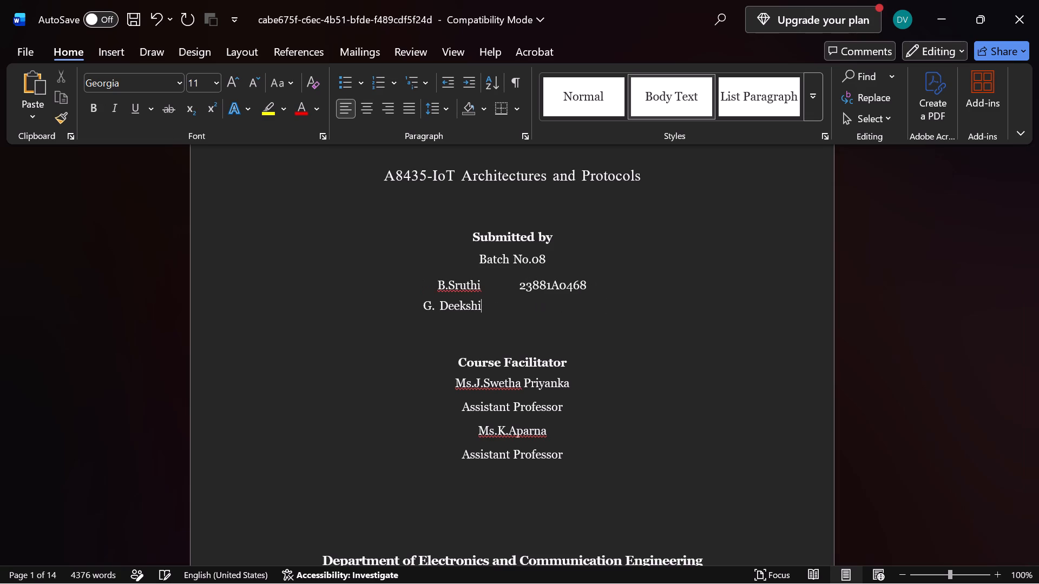
pyautogui.press('BackSpace')
pyautogui.press('BackSpace')
pyautogui.press('BackSpace')
pyautogui.press('BackSpace')
pyautogui.press('BackSpace')
pyautogui.press('BackSpace')
pyautogui.press('BackSpace')
pyautogui.press('BackSpace')
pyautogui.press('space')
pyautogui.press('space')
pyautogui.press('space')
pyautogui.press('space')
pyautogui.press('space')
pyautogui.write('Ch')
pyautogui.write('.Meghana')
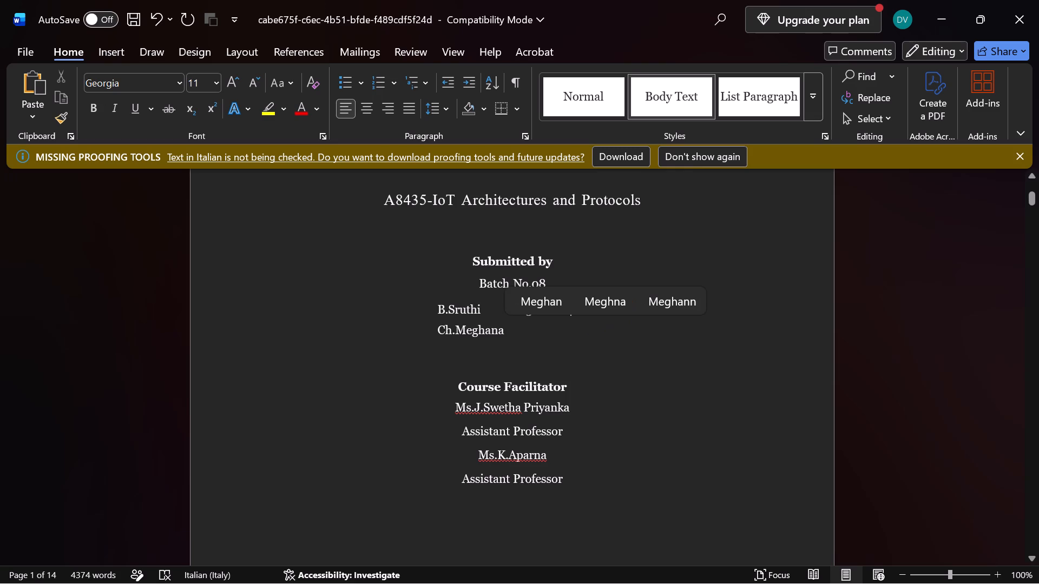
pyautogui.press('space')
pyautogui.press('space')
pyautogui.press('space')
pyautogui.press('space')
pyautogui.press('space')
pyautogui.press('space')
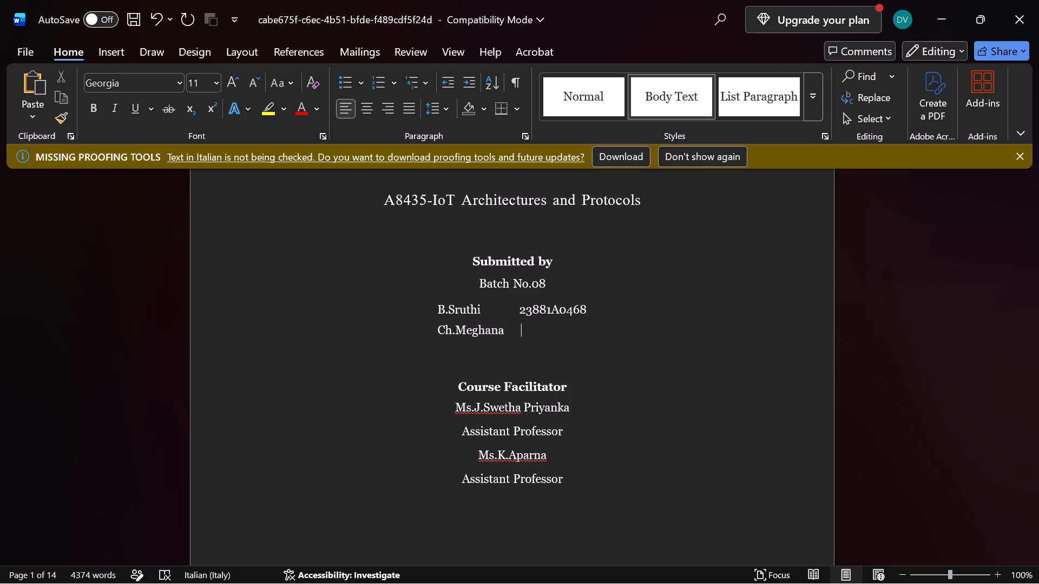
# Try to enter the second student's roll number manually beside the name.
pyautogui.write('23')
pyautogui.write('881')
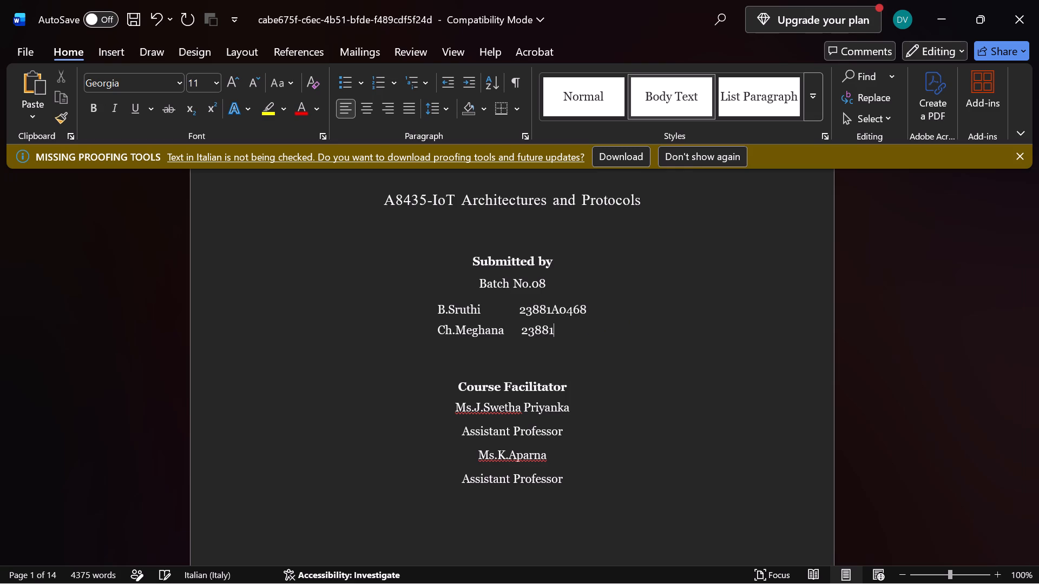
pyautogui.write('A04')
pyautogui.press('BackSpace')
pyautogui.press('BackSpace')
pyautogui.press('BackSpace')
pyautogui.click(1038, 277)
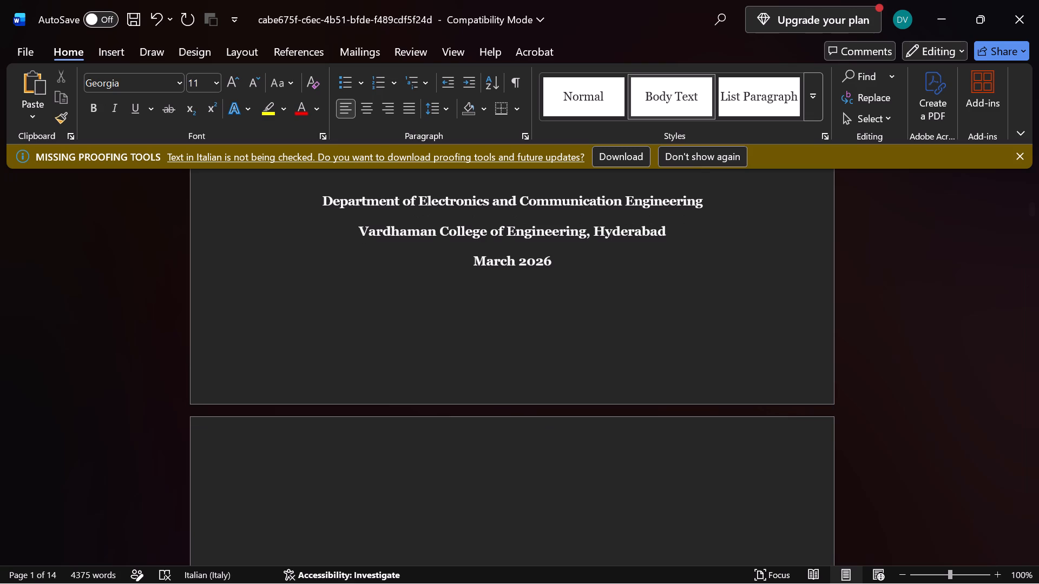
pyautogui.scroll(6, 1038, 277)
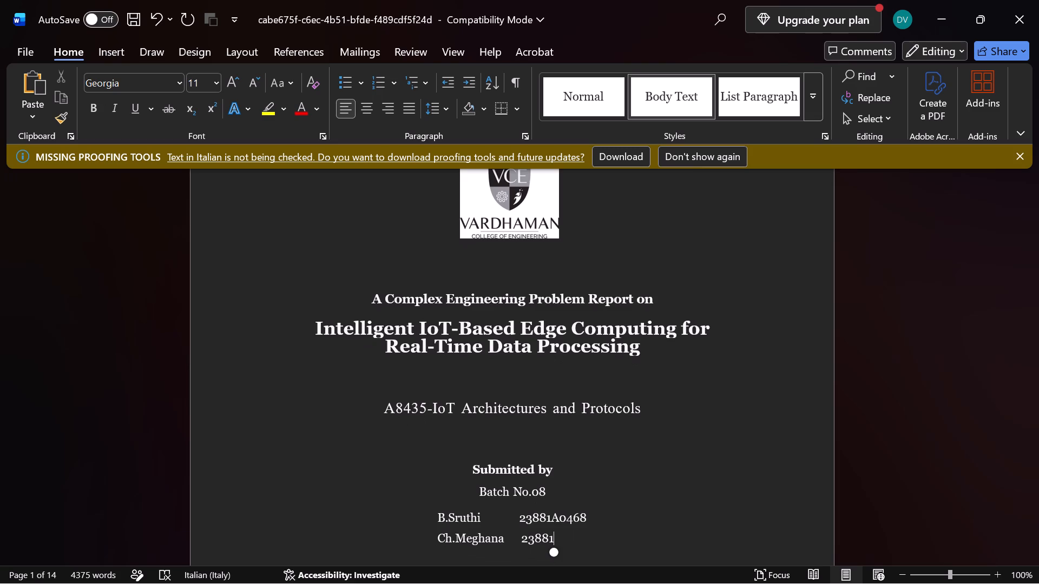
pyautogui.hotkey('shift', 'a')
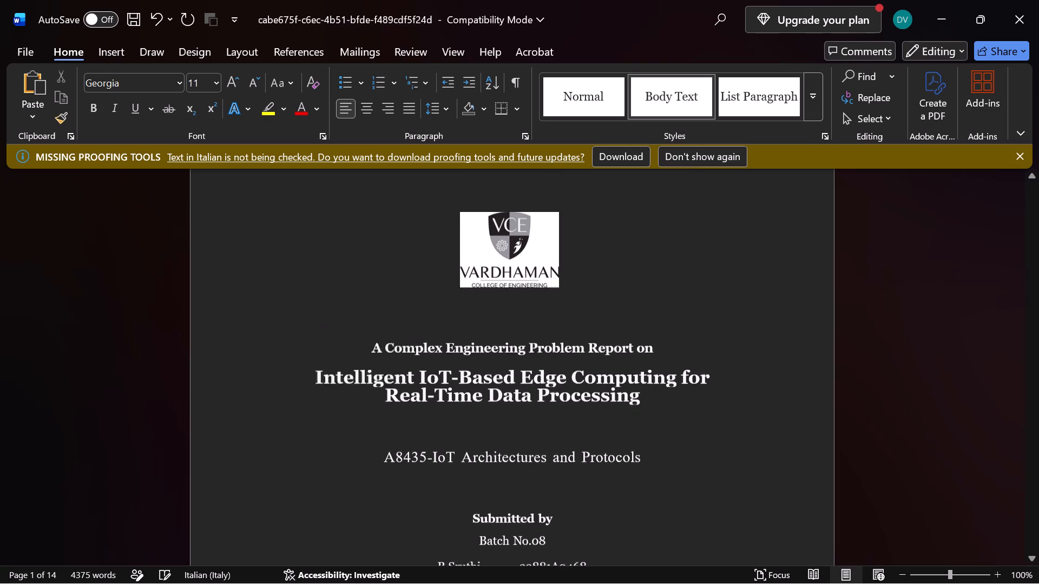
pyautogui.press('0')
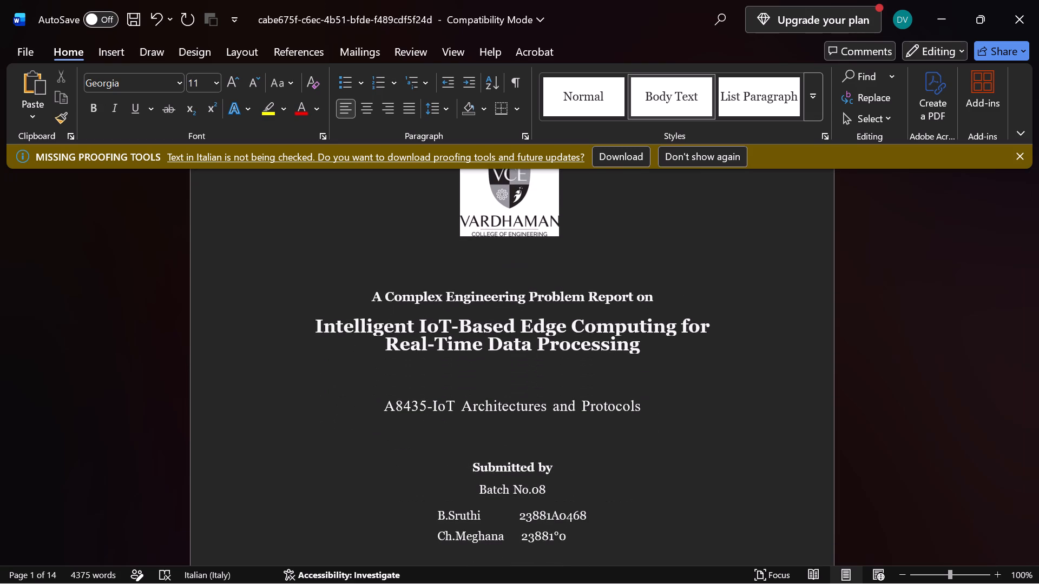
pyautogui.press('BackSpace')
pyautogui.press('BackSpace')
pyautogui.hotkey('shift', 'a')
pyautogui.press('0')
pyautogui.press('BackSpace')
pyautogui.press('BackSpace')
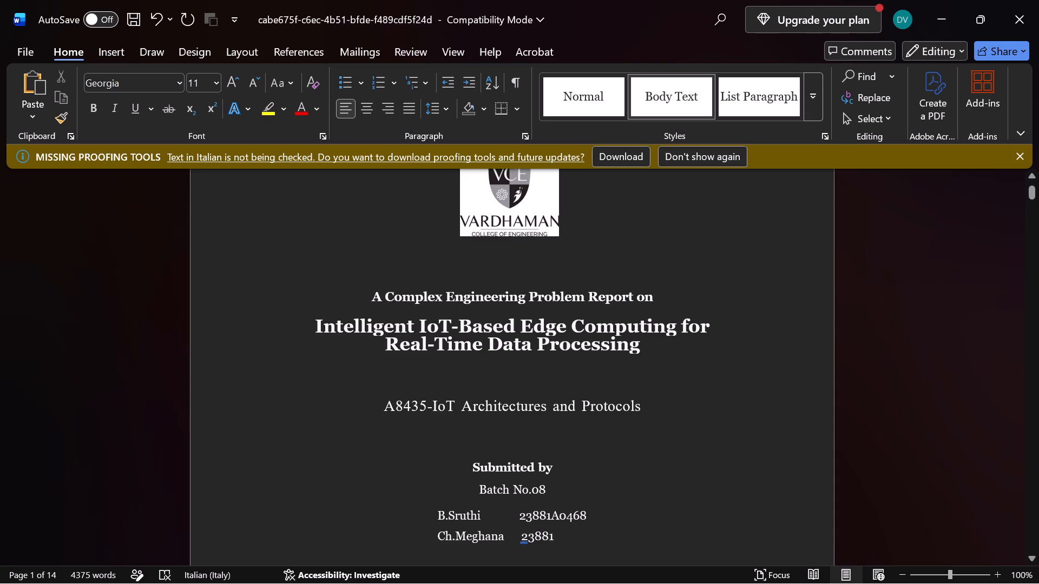
# Copy the first student's roll number into the second student's line and change its last two digits to match the second student.
pyautogui.moveTo(522, 512); pyautogui.dragTo(595, 514)
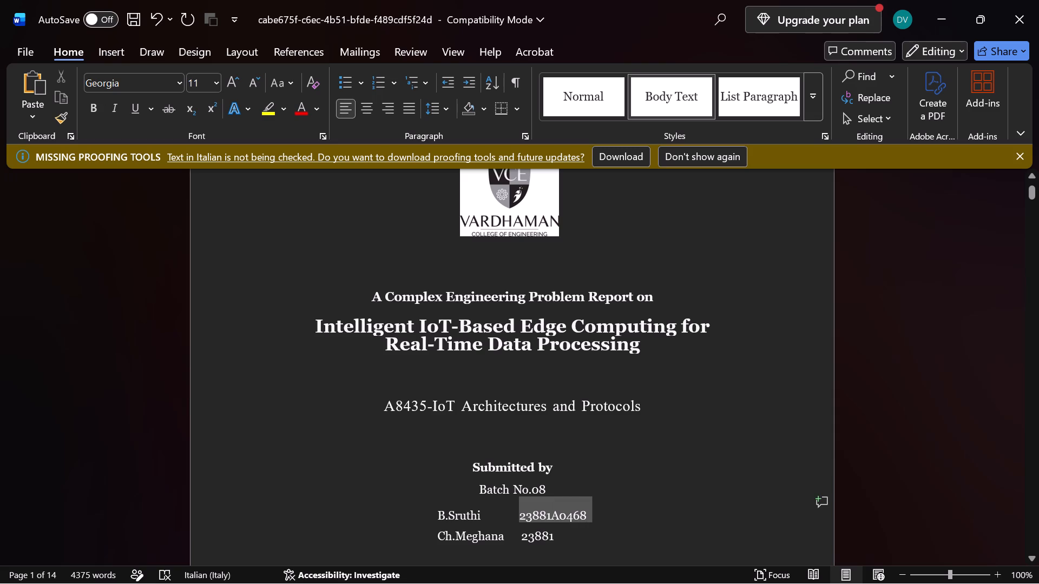
pyautogui.moveTo(595, 514); pyautogui.dragTo(596, 514)
pyautogui.hotkey('ctrl', 'c')
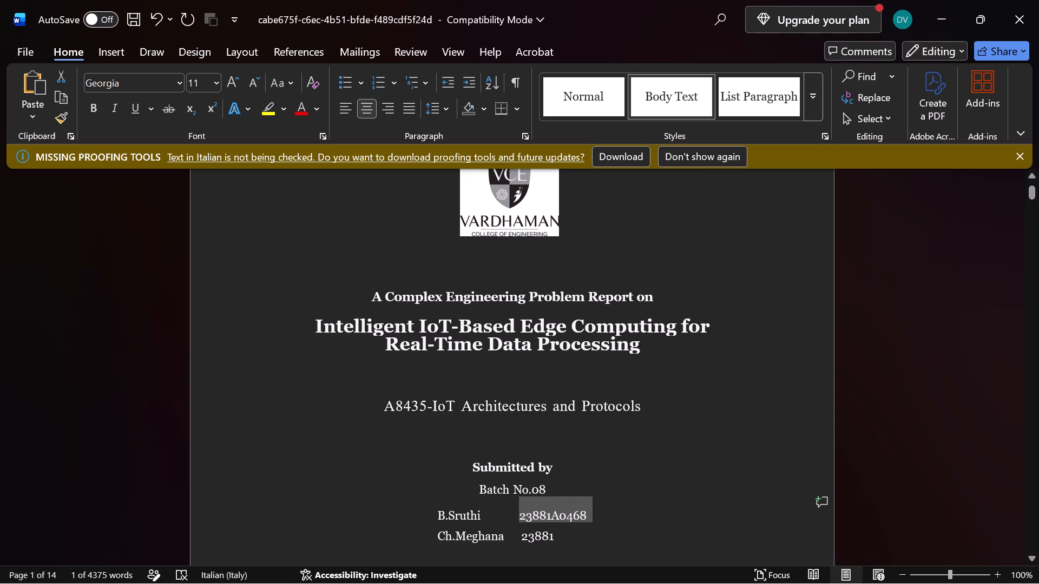
pyautogui.click(560, 540)
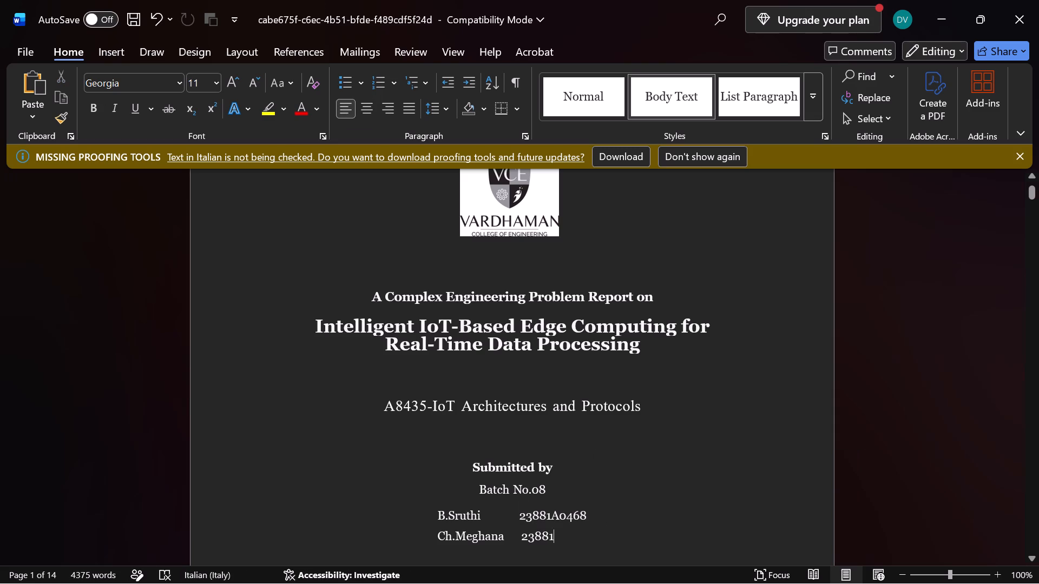
pyautogui.press('BackSpace')
pyautogui.press('BackSpace')
pyautogui.press('BackSpace')
pyautogui.press('BackSpace')
pyautogui.press('BackSpace')
pyautogui.hotkey('ctrl', 'v')
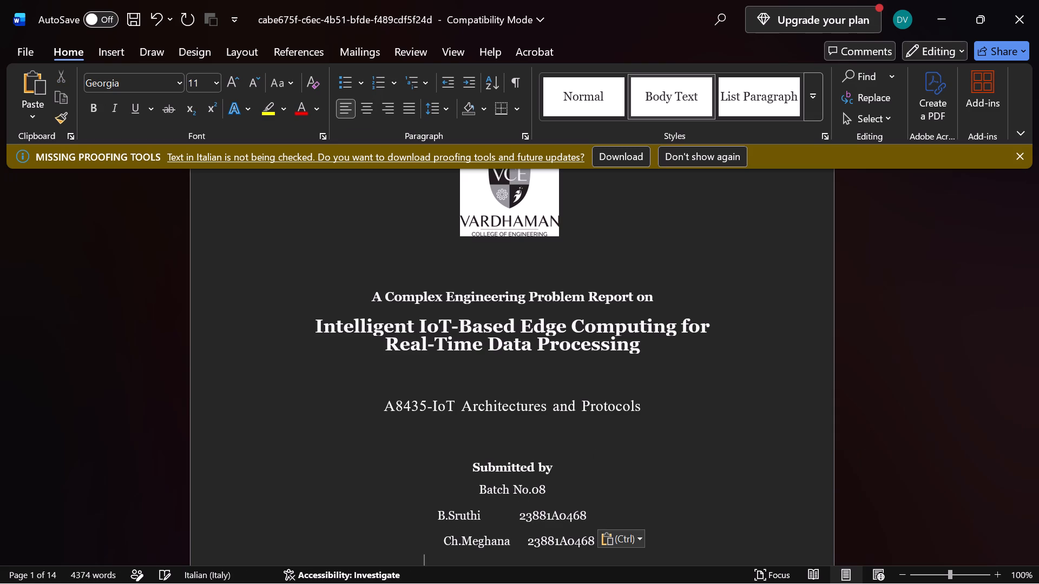
pyautogui.click(595, 543)
pyautogui.press('BackSpace')
pyautogui.press('BackSpace')
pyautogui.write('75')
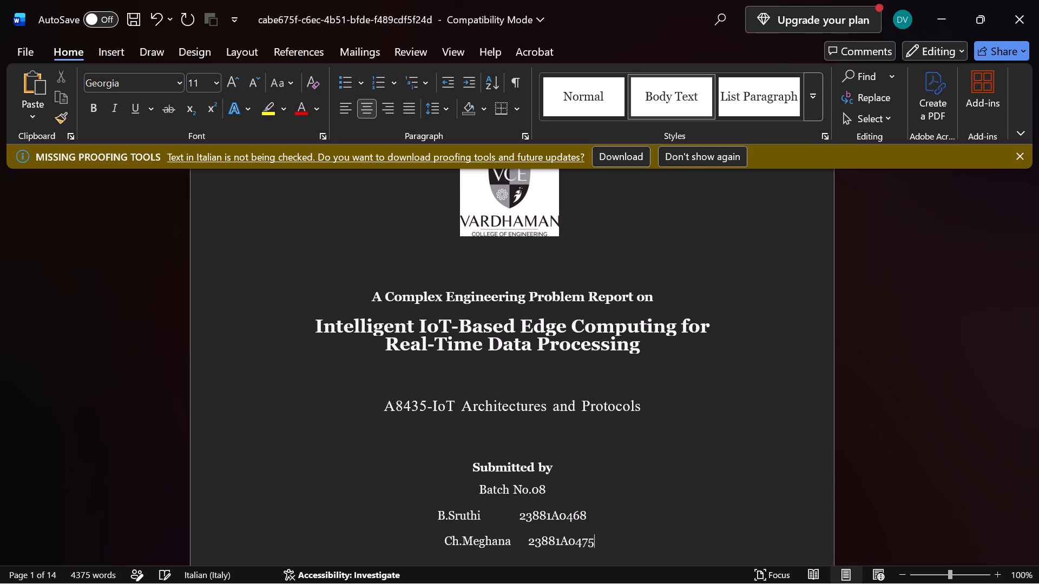
# Save the report and convert it to PDF with Save as Adobe PDF.
pyautogui.scroll(-2, 595, 543)
pyautogui.scroll(-1, 336, 295)
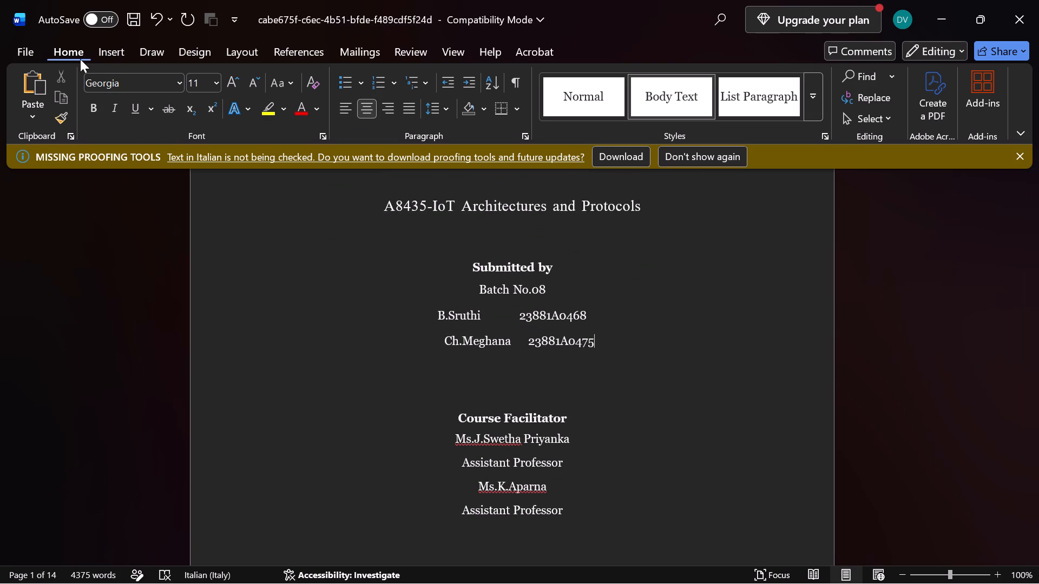
pyautogui.click(33, 49)
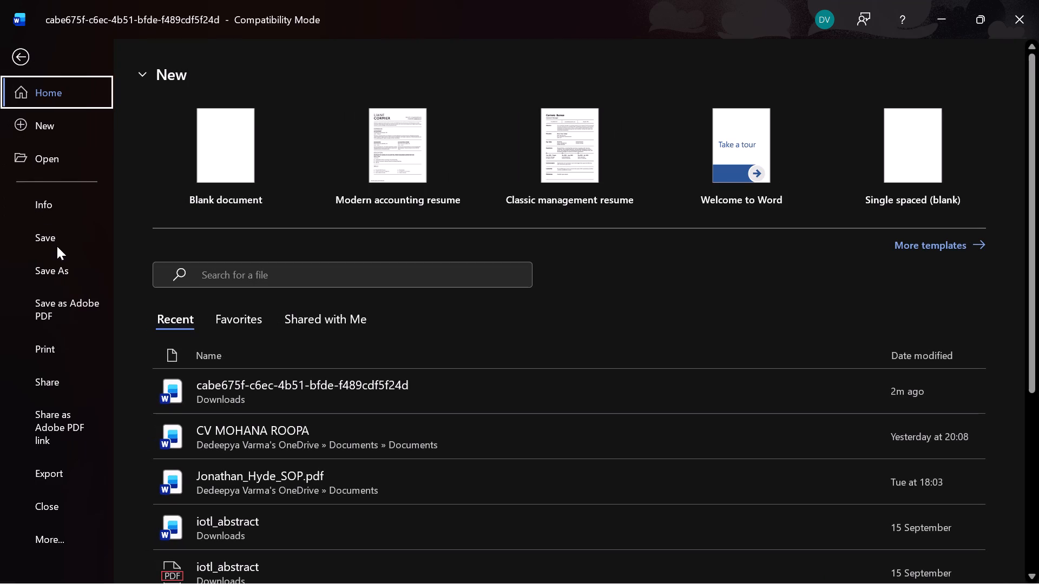
pyautogui.click(56, 298)
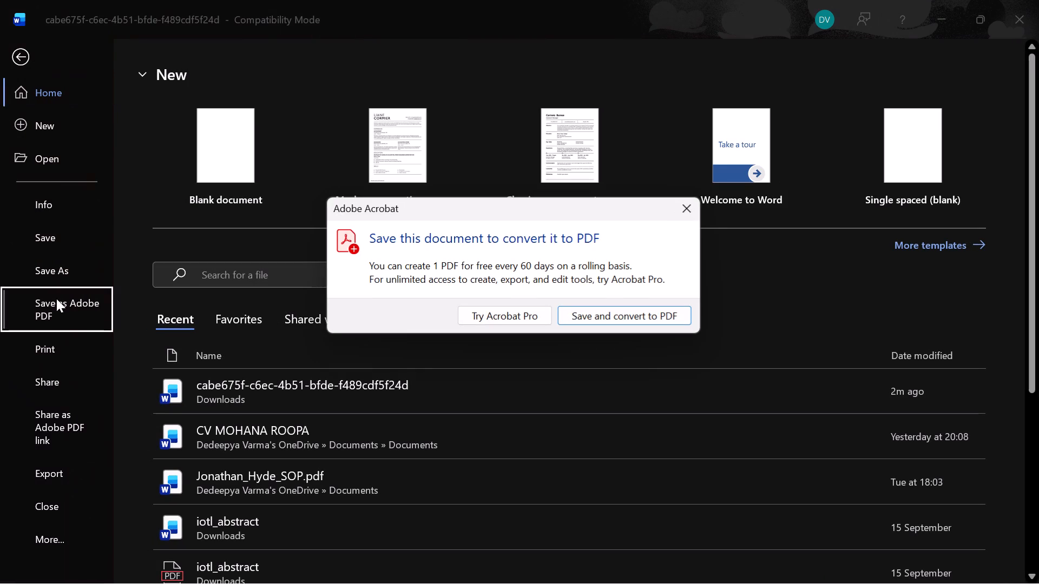
pyautogui.click(603, 319)
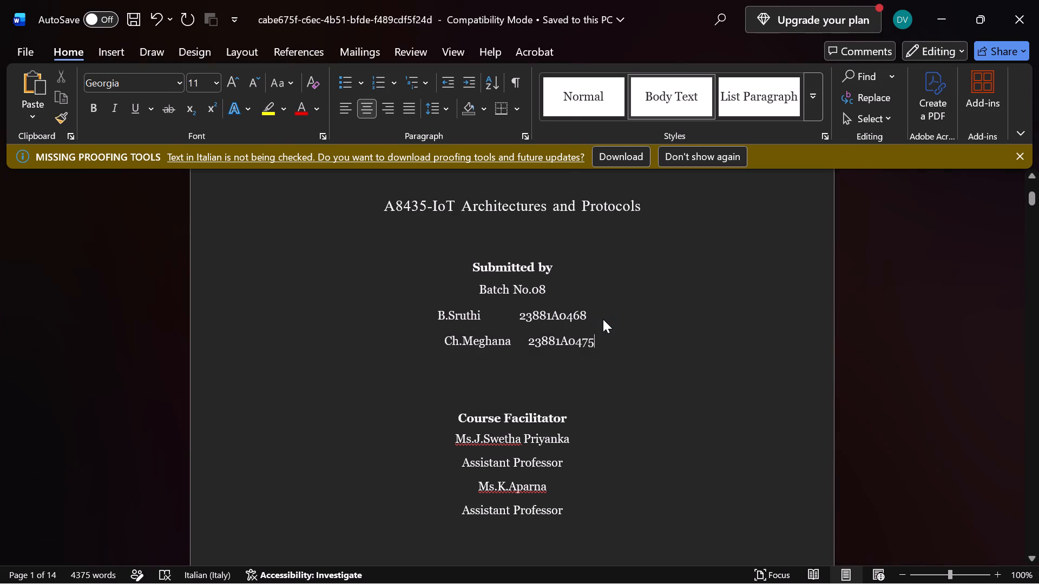
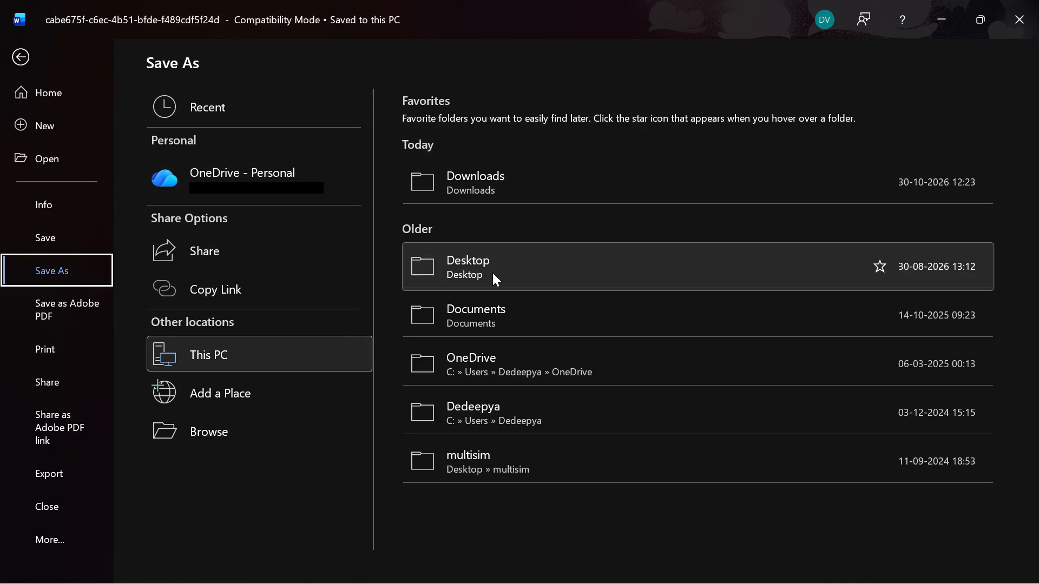
# Save the edited report as a Word document in the Documents folder, accepting the upgrade to the newest file format.
pyautogui.doubleClick(492, 311)
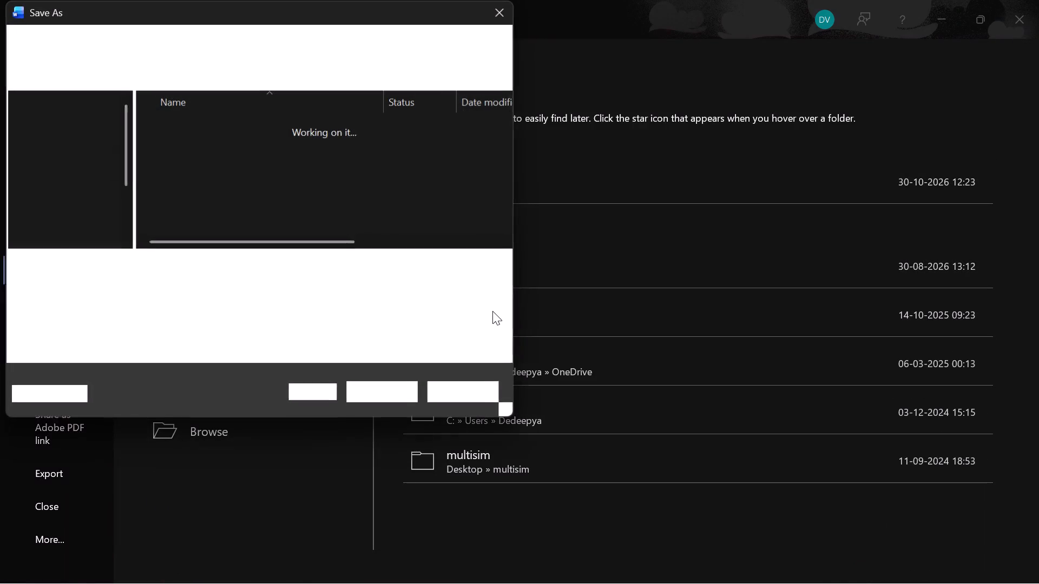
pyautogui.click(389, 386)
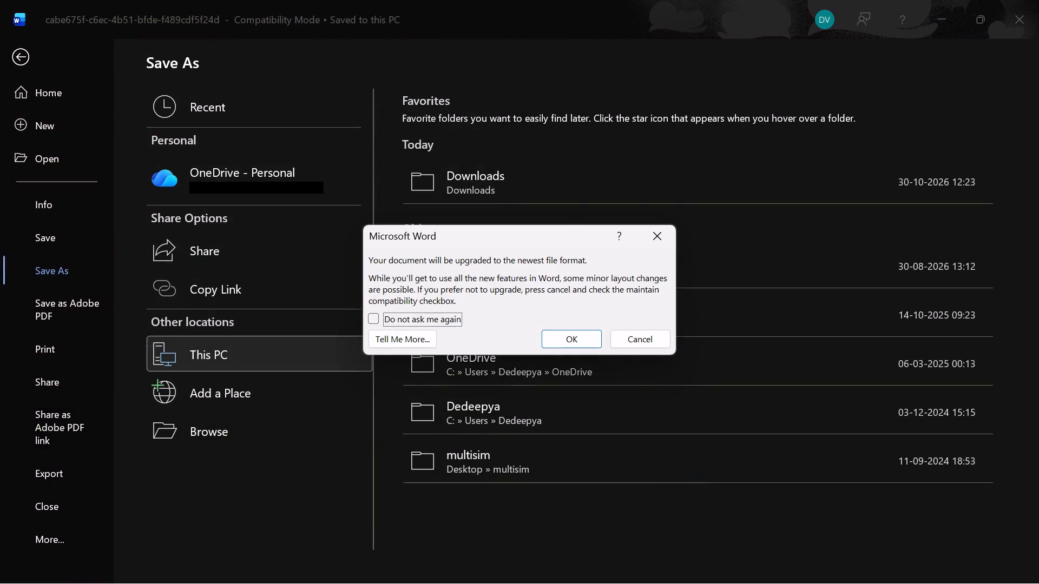
pyautogui.click(564, 331)
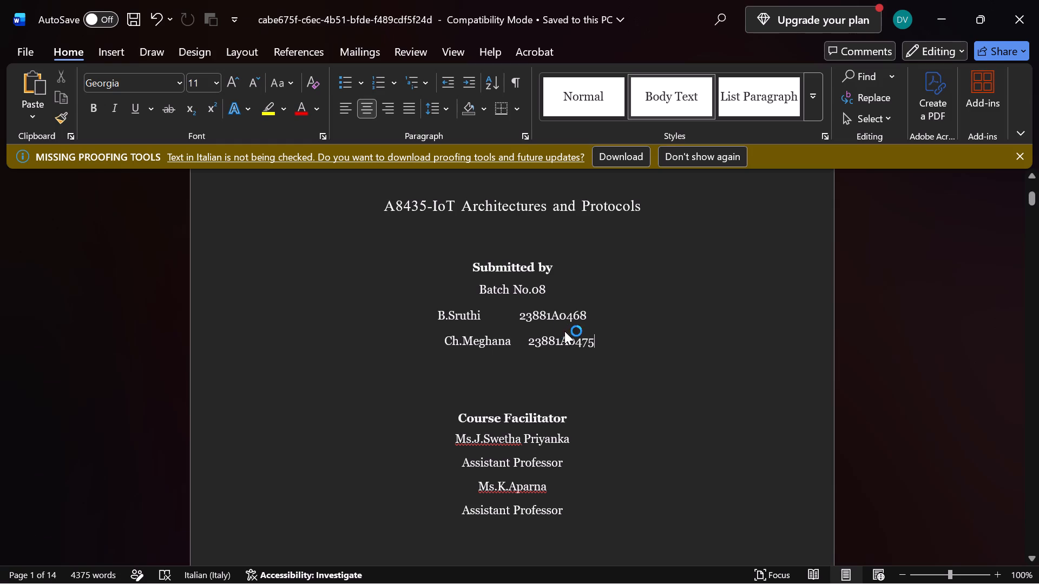
# Switch to the iLovePDF site in Edge and open its Word to PDF converter.
pyautogui.click(932, 2)
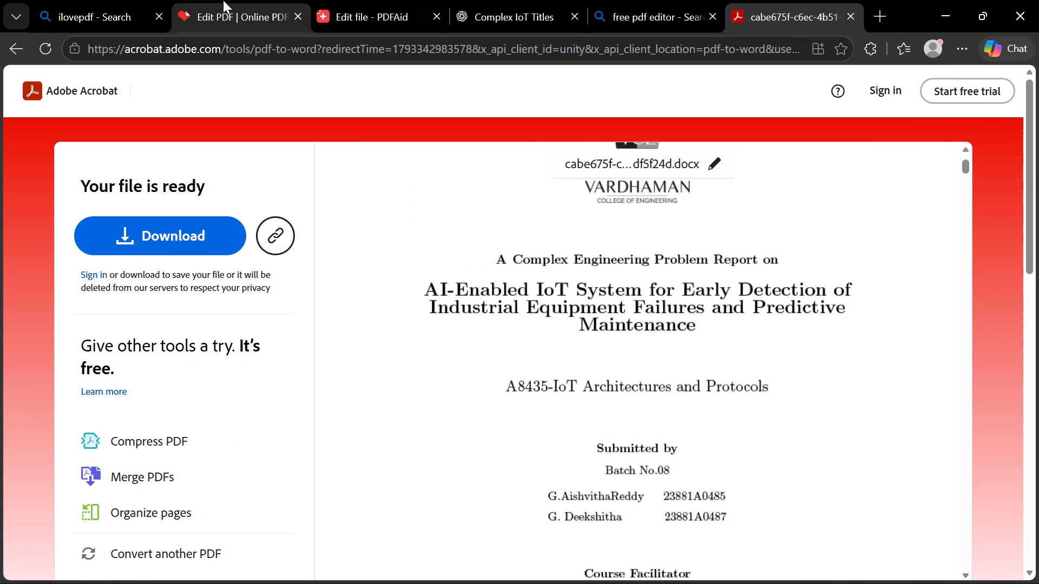
pyautogui.click(223, 0)
pyautogui.click(22, 52)
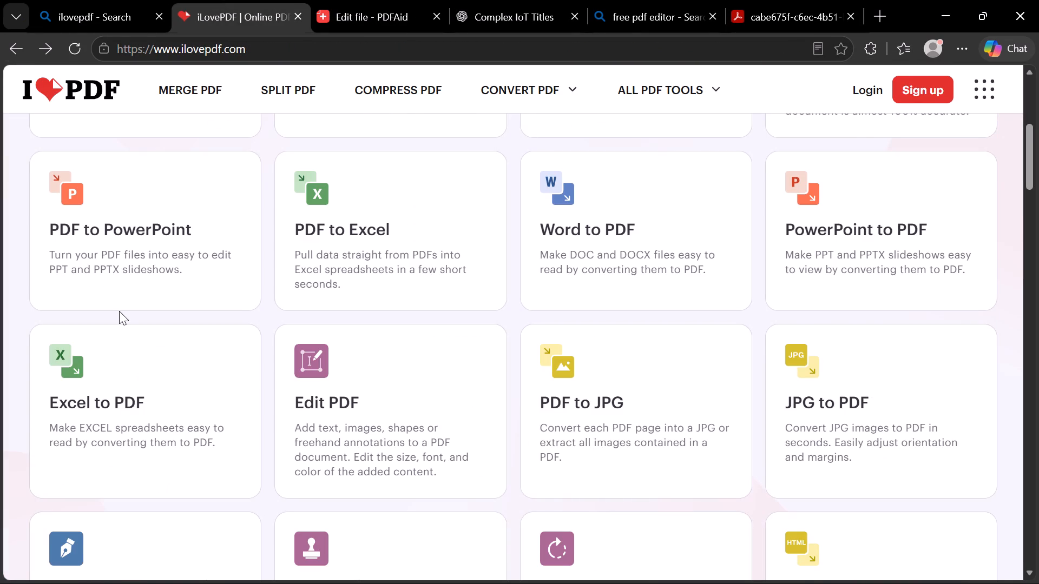
pyautogui.scroll(3, 119, 311)
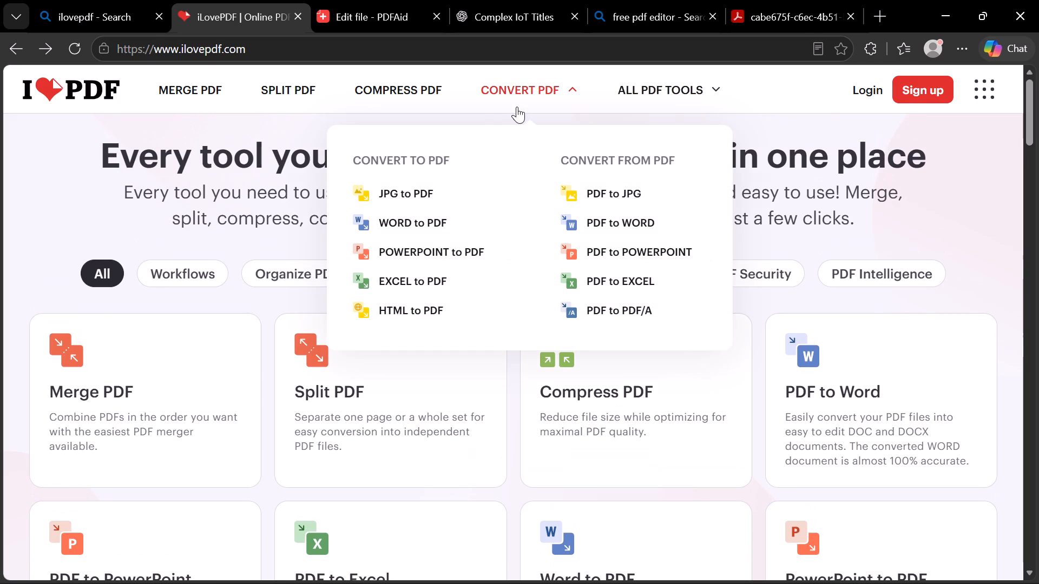
pyautogui.click(443, 218)
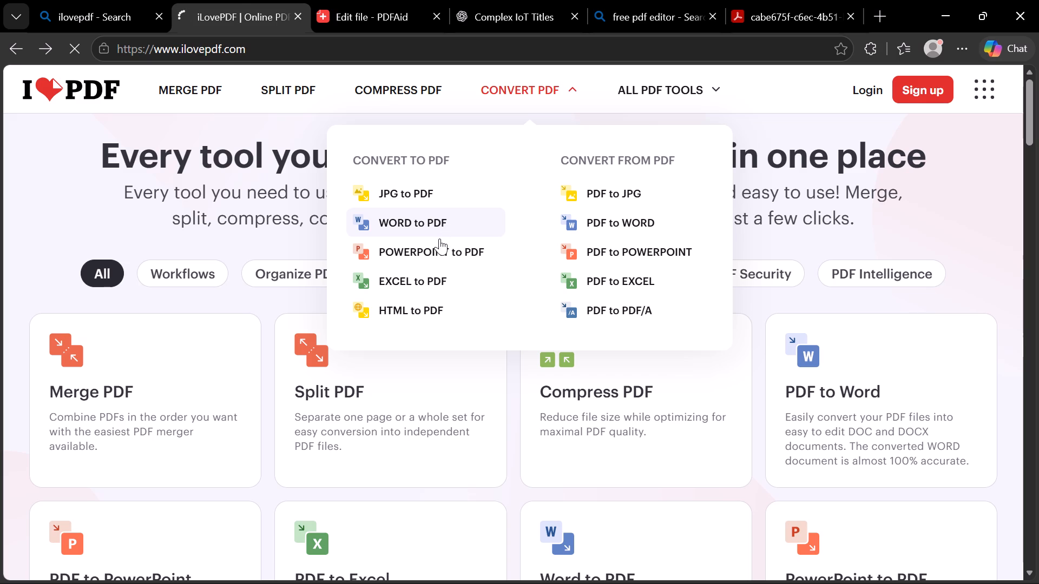
# Upload the saved report cabe675f-c6ec-4b51-bfde-f489cdf5f24d from the Documents folder and start converting it to PDF.
pyautogui.click(462, 251)
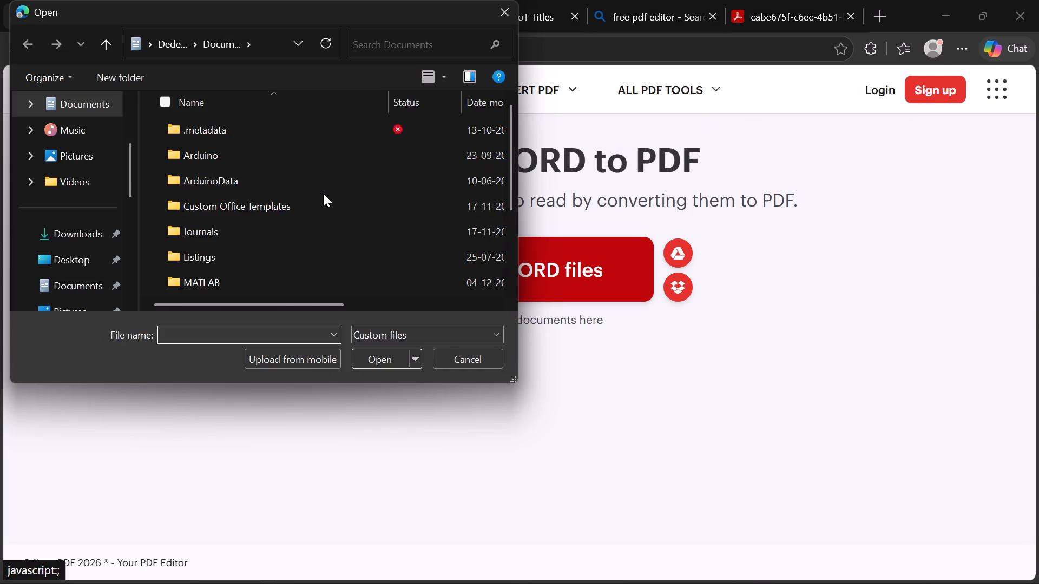
pyautogui.scroll(-1, 323, 193)
pyautogui.click(293, 284)
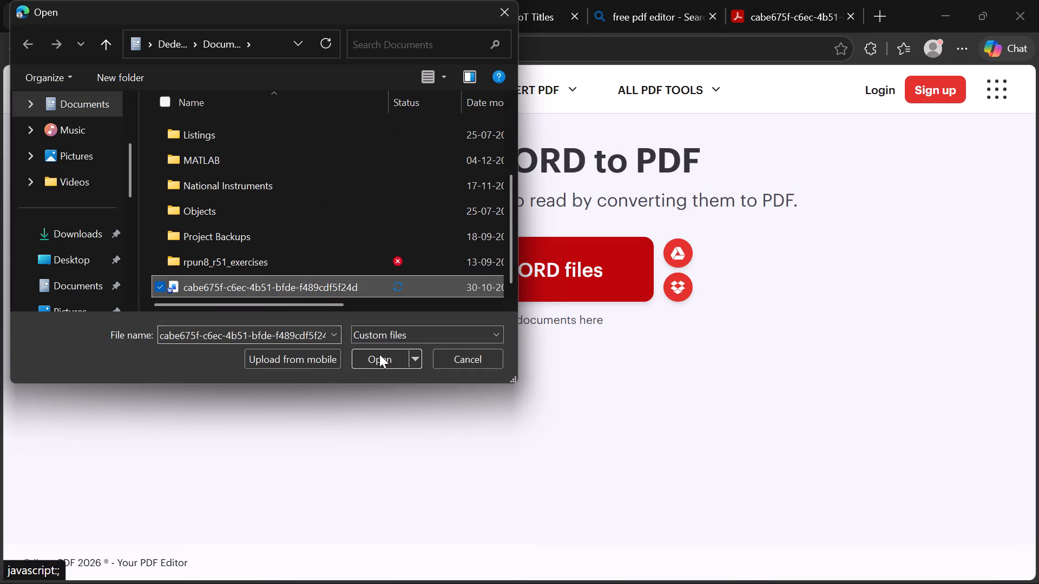
pyautogui.click(380, 359)
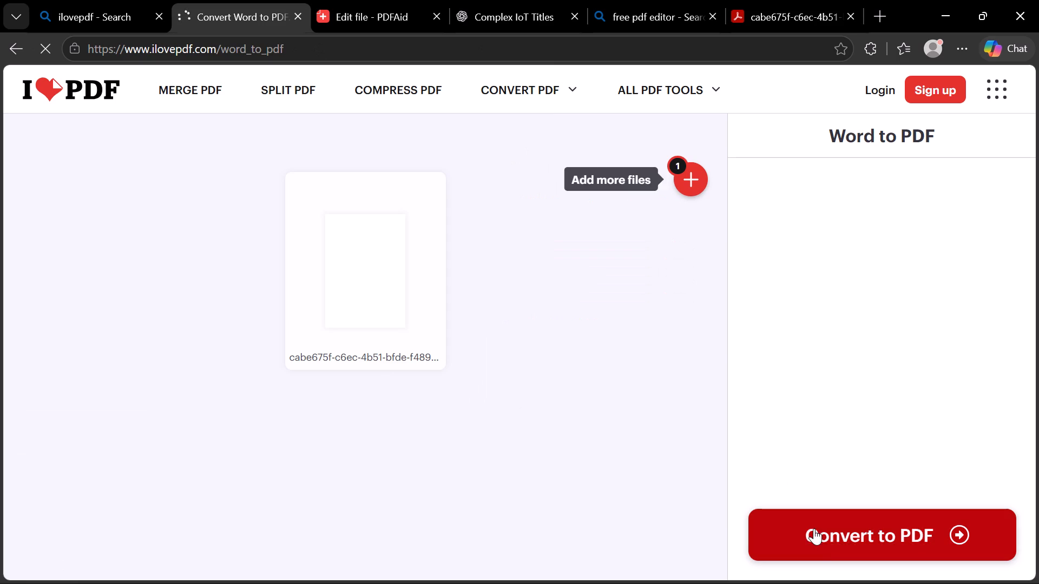
pyautogui.click(833, 535)
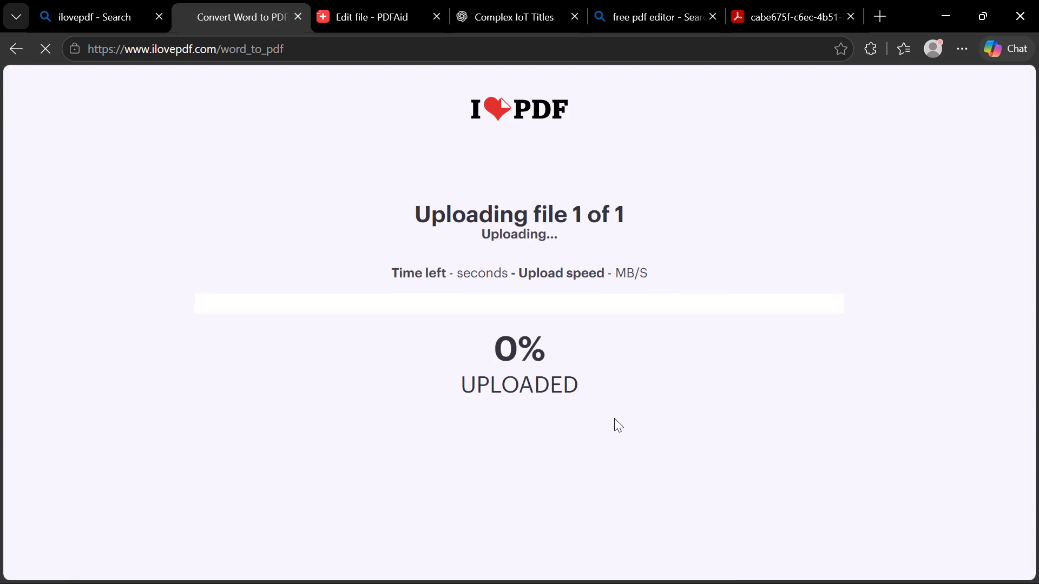
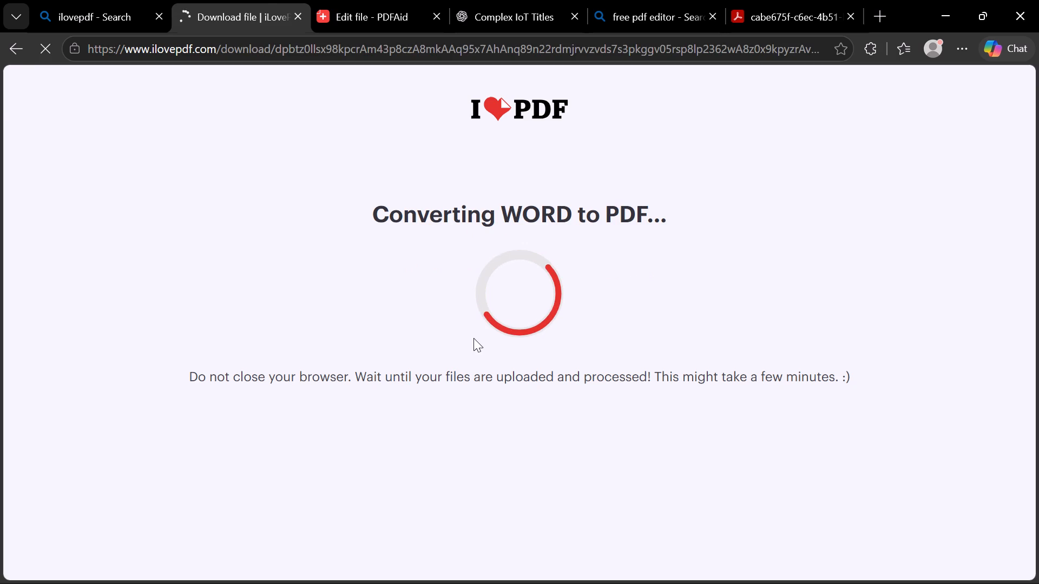
# Download the PDF converted from the edited Word report.
pyautogui.click(511, 190)
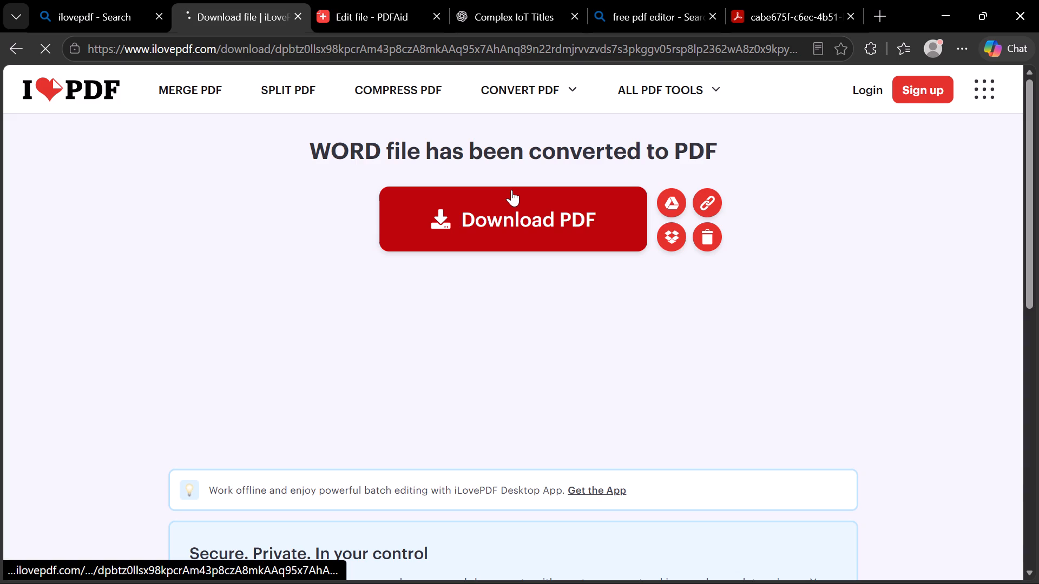
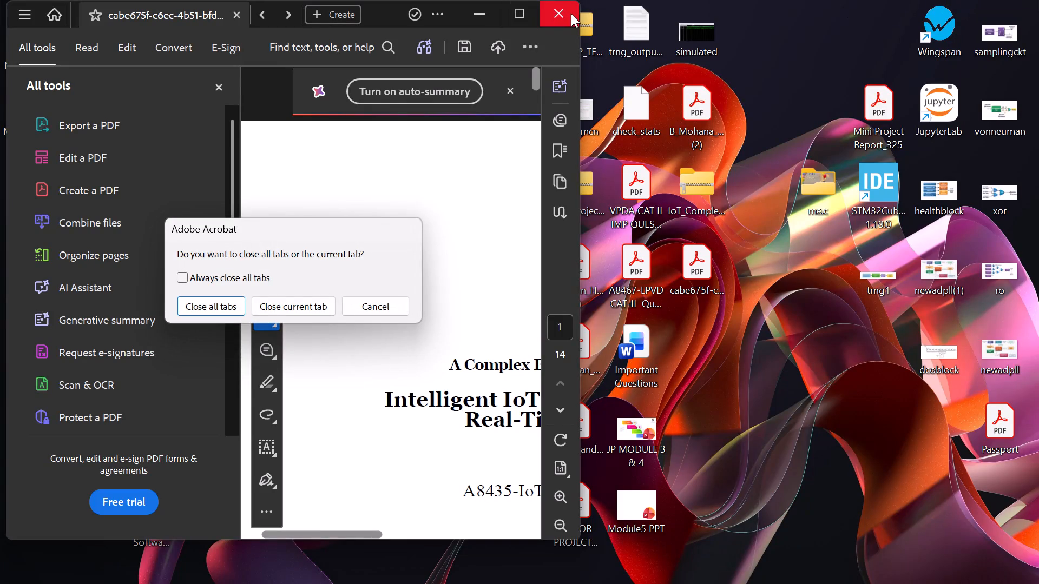
# Close all open PDF tabs, choosing to save the report's changes but cancelling the Save As dialog.
pyautogui.click(213, 303)
pyautogui.click(300, 306)
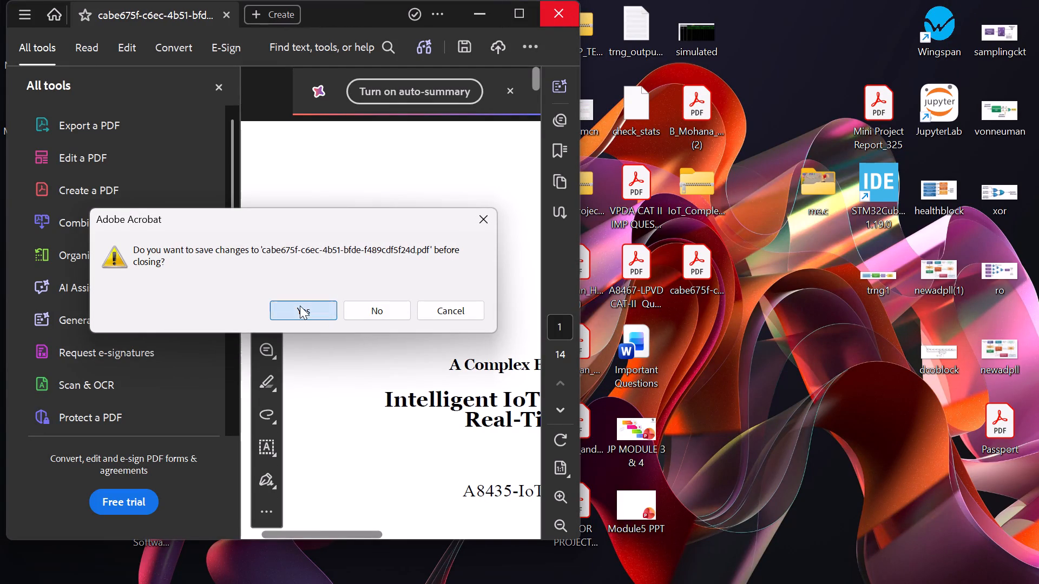
pyautogui.click(807, 23)
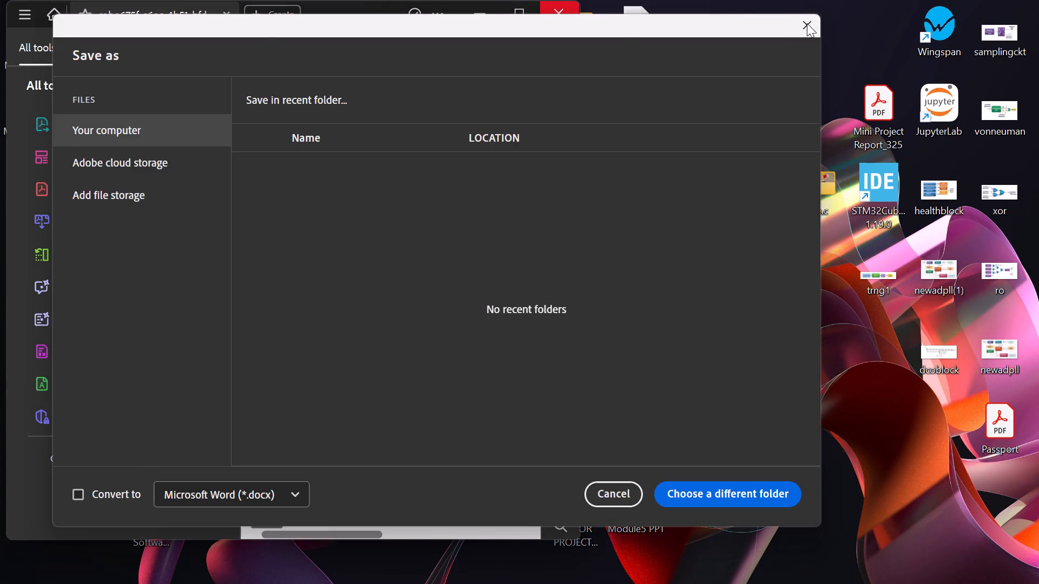
# Close the report PDF cabe675f-c6ec-4b51-bfde-f489cdf5f24d in Acrobat without saving its changes.
pyautogui.click(556, 17)
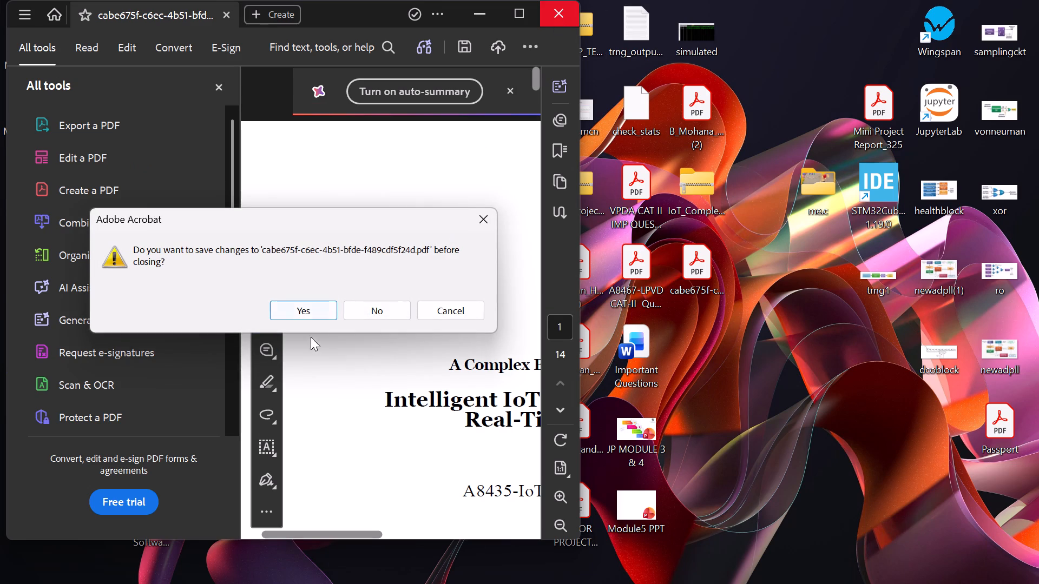
pyautogui.click(367, 314)
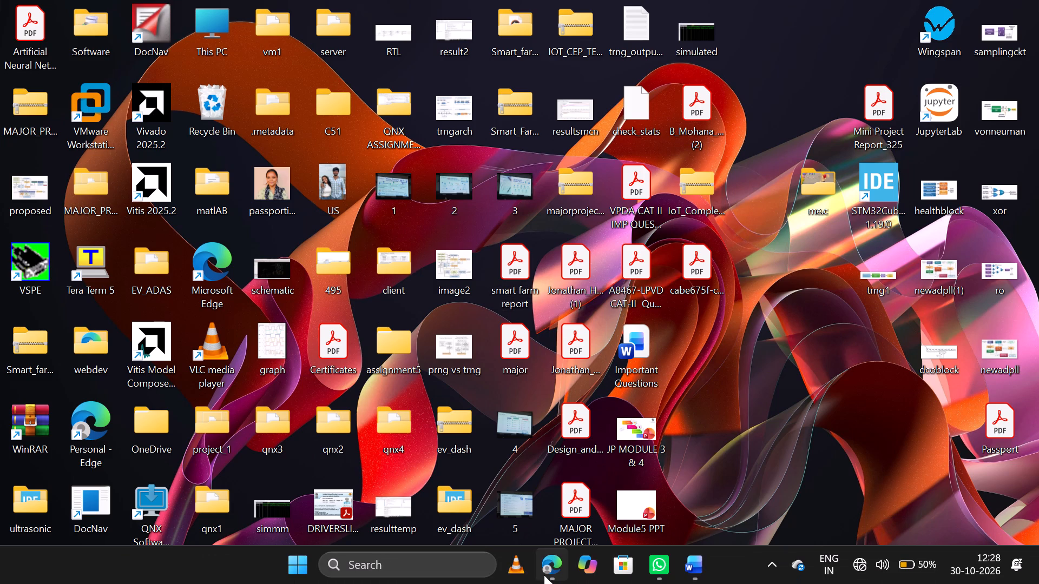
# Switch back to Edge, where the iLovePDF download page for the converted report is open.
pyautogui.click(544, 575)
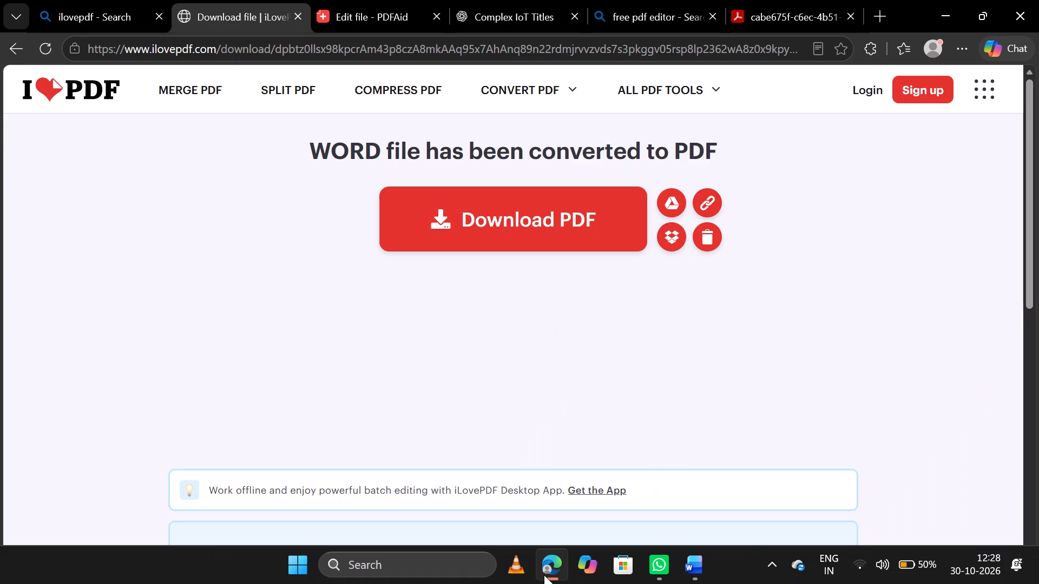
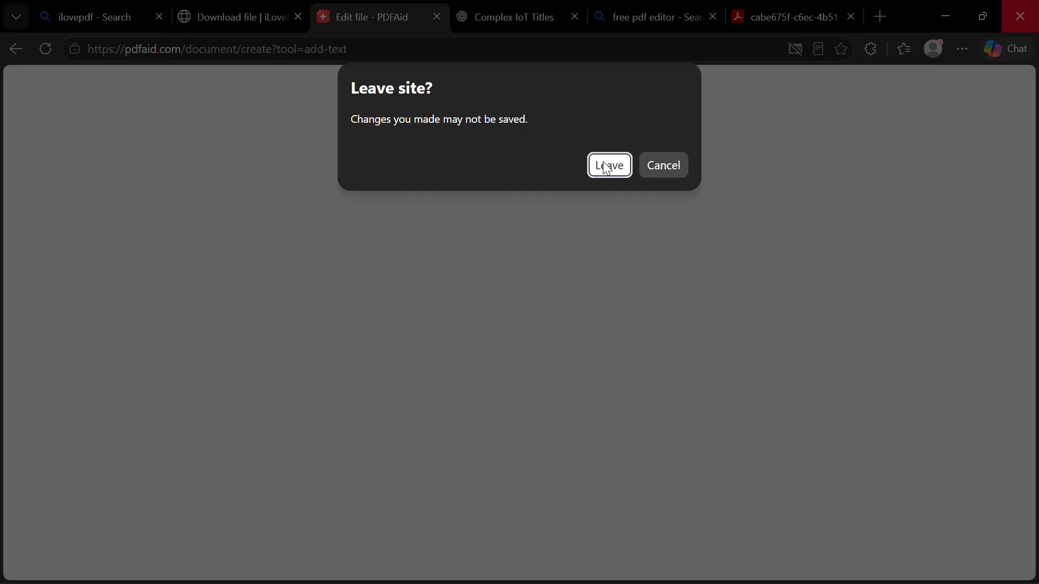
# Finish closing the Edge browser, leaving the PDFAid and Adobe Acrobat pages without saving their changes.
pyautogui.click(603, 161)
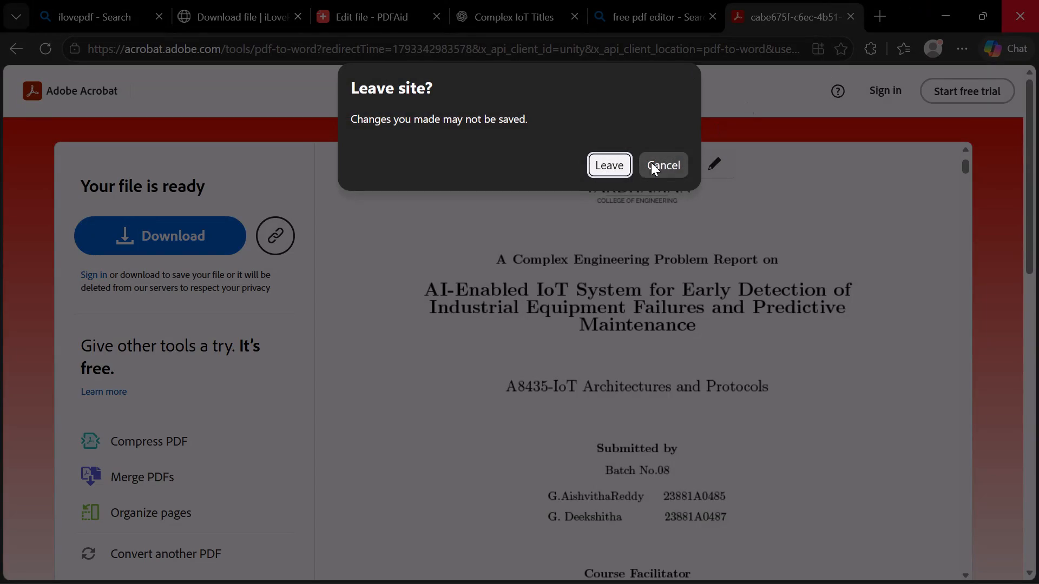
pyautogui.click(630, 168)
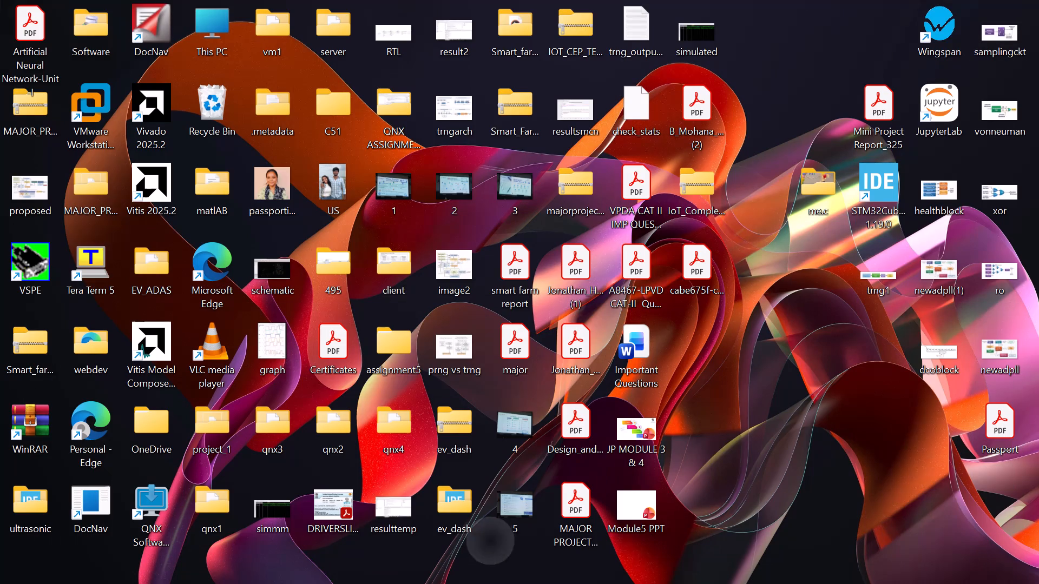
# Bring up the Windows shutdown dialog from the desktop.
pyautogui.hotkey('alt', 'F4')
pyautogui.keyDown('alt'); pyautogui.moveTo(496, 541); pyautogui.dragTo(483, 541); pyautogui.keyUp('alt')
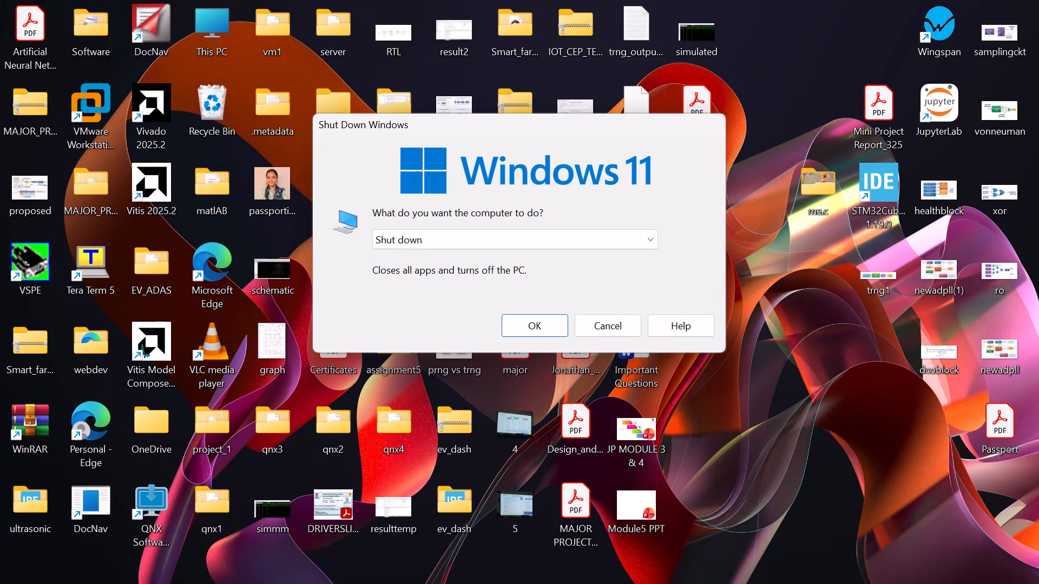